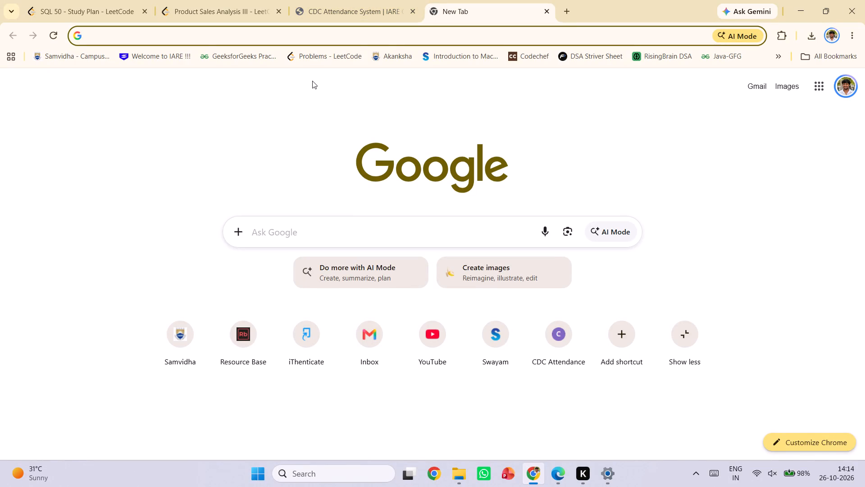
Search the web for "merge pdf" and open iLovePDF's page for merging PDF files.
type("merge")
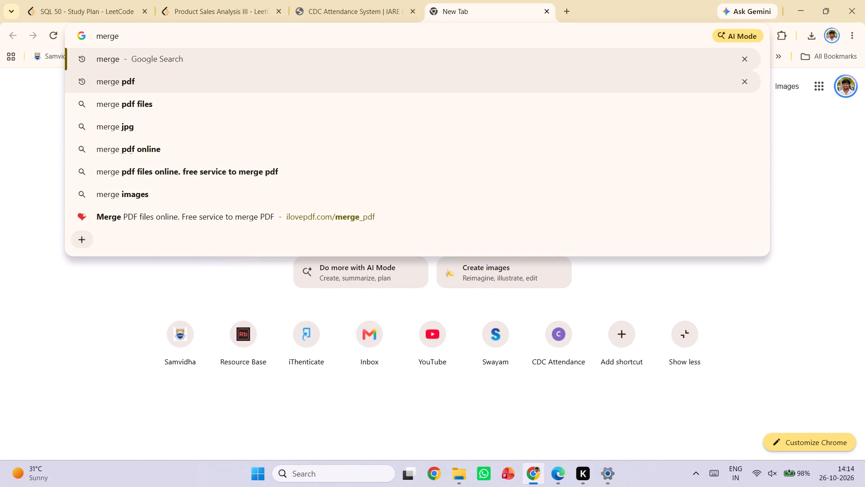
left_click(156, 88)
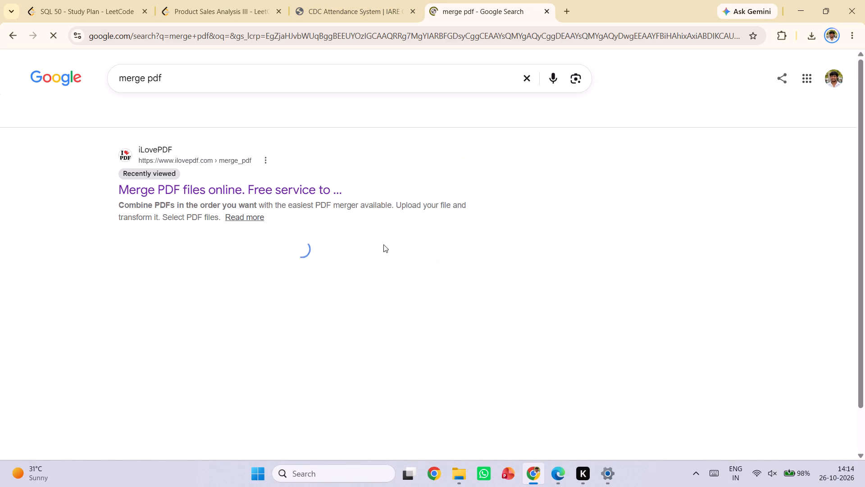
left_click(182, 184)
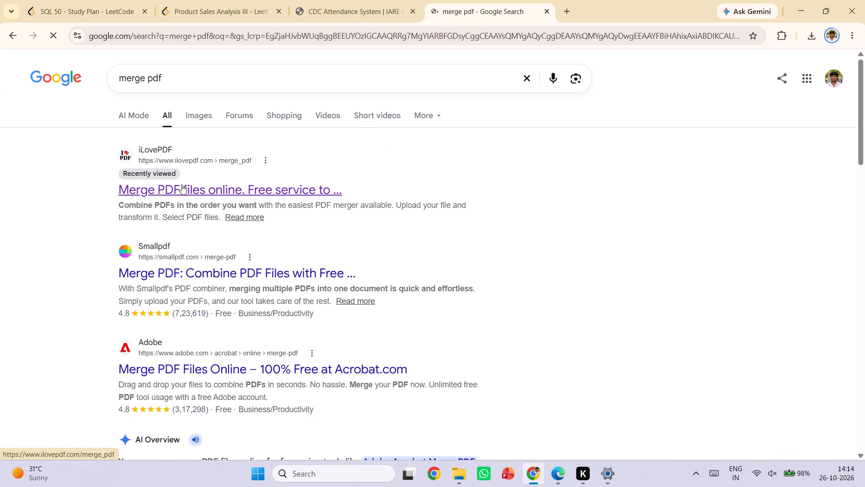
While choosing PDFs to merge, copy KRR Final Assignment from the AAT folder into its Assignments subfolder.
left_click(441, 190)
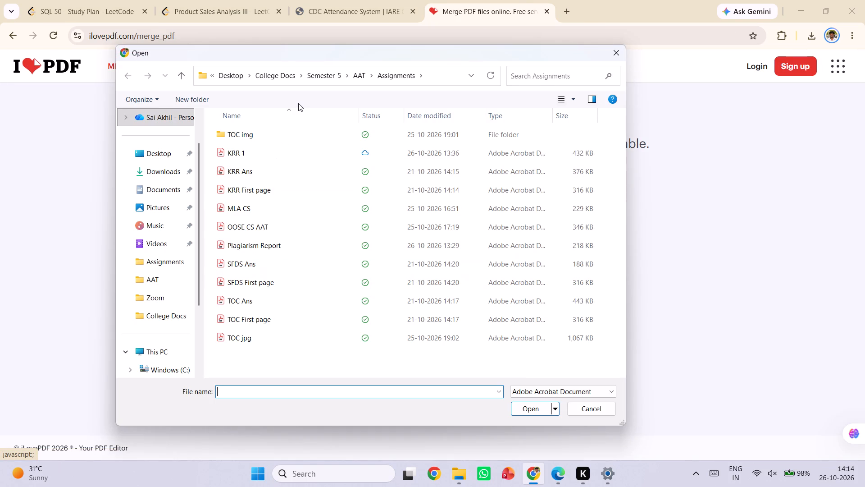
left_click(271, 242)
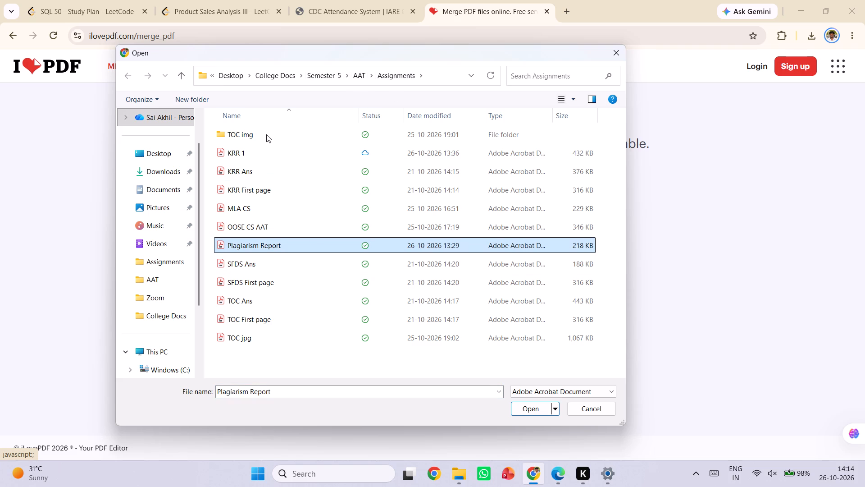
left_click(358, 78)
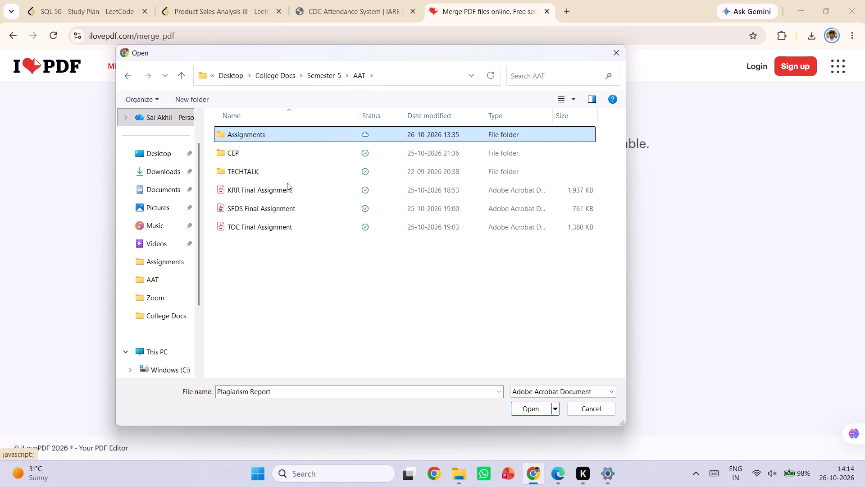
left_click(286, 184)
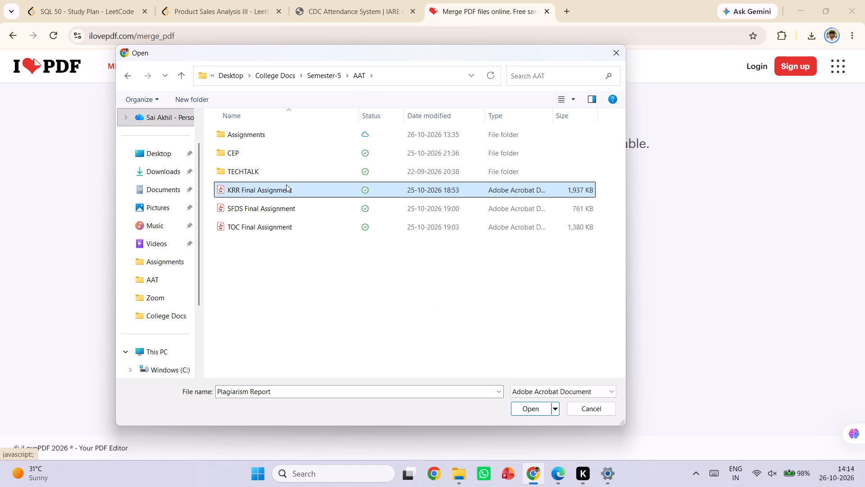
key("ctrl+c")
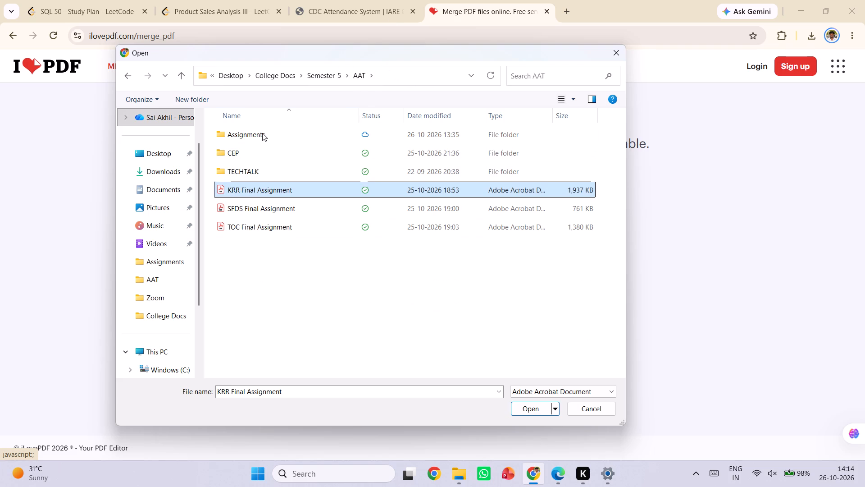
double_click(262, 133)
key("ctrl+v")
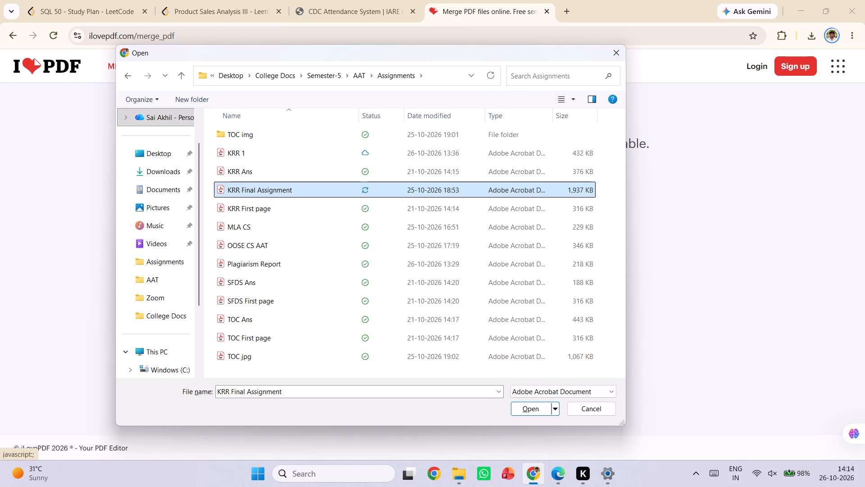
Add only KRR Final Assignment and KRR 1 from the Assignments folder to the merge, and minimize the Settings window.
left_click(255, 156)
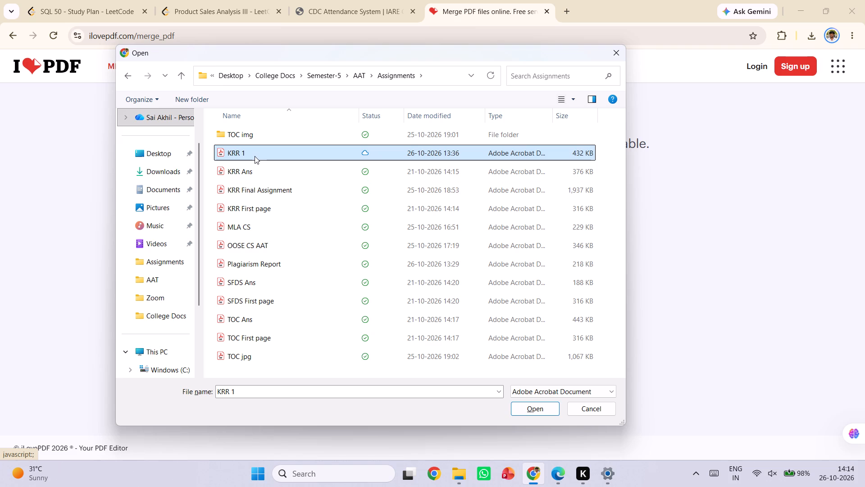
key("shift+Down")
key("shift+Down")
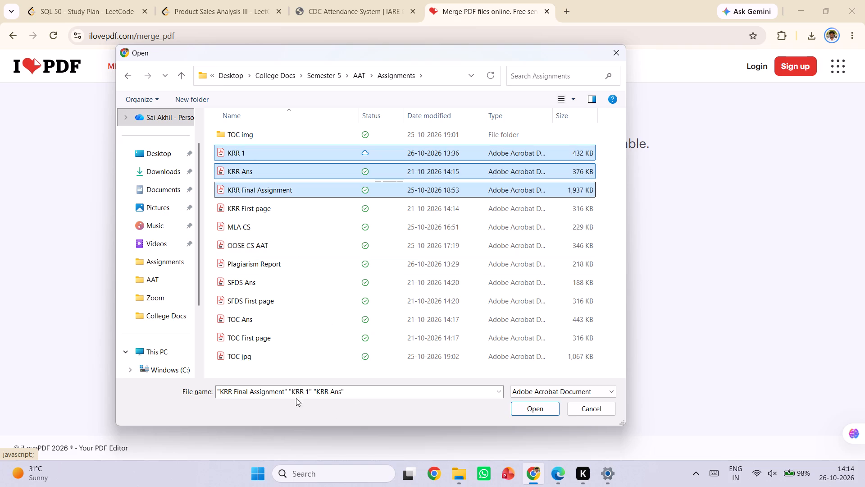
left_click(356, 395)
left_click(356, 395)
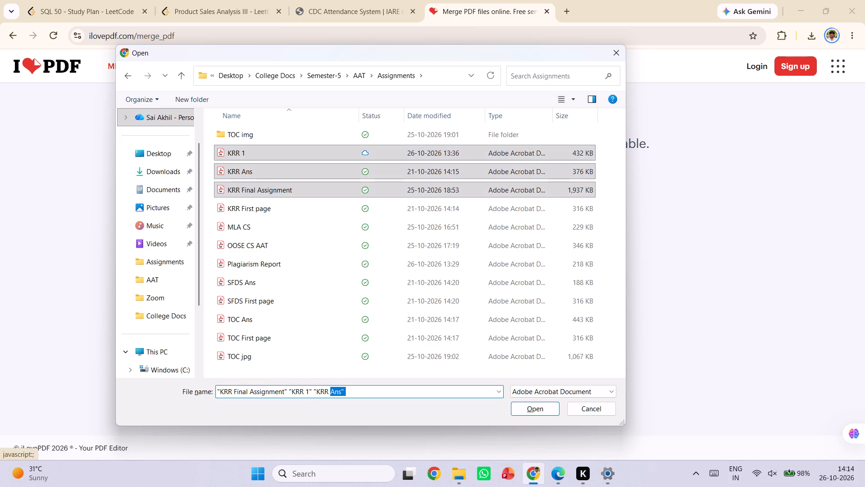
key("BackSpace")
key("BackSpace")
key("BackSpace")
key("BackSpace")
key("BackSpace")
key("BackSpace")
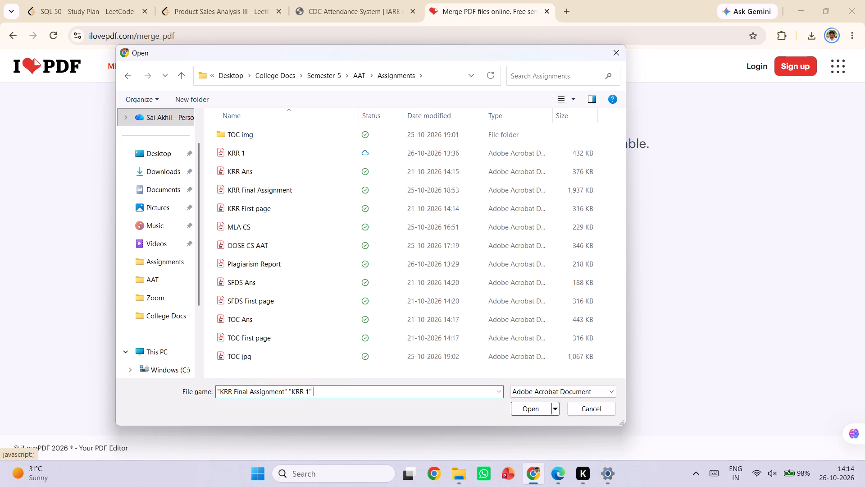
left_click(533, 411)
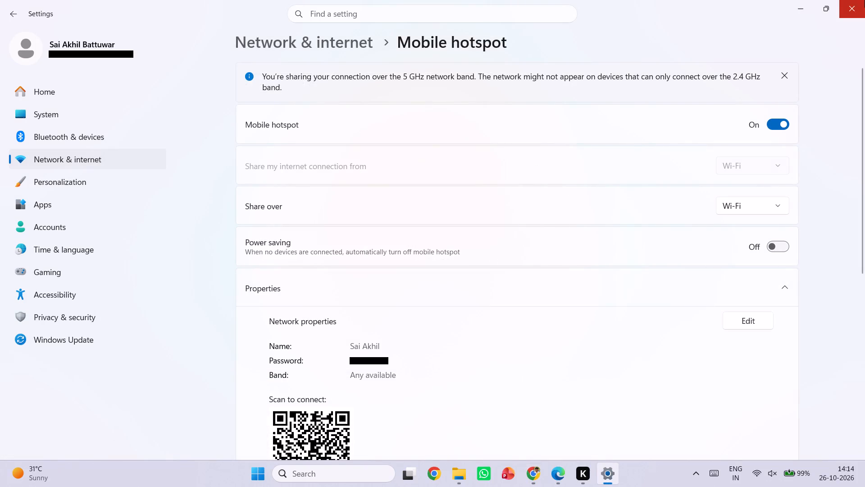
left_click(806, 0)
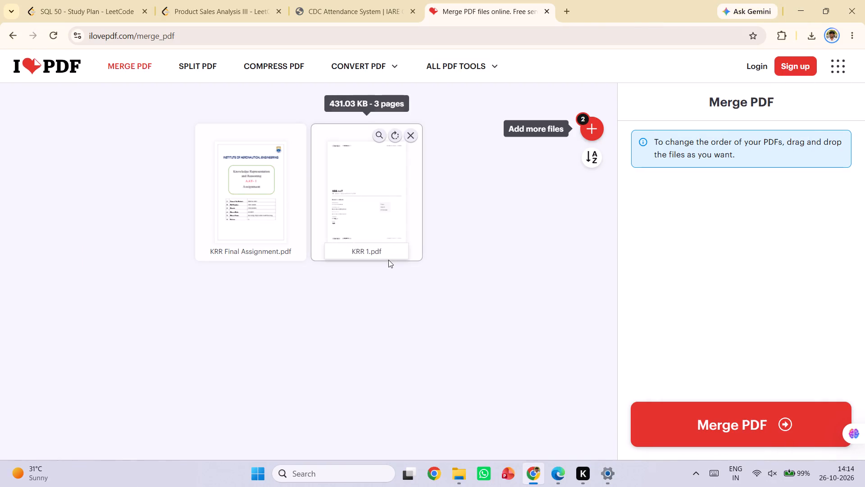
left_click_drag(369, 208, 222, 199)
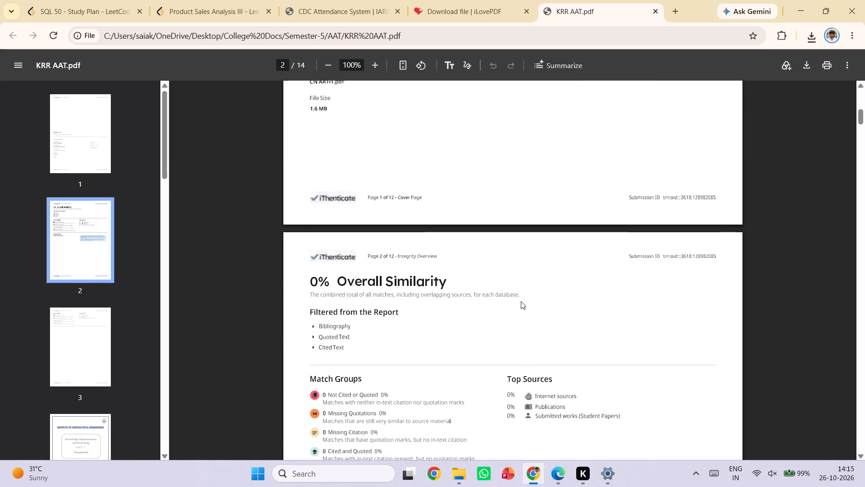
scroll(521, 301, "down", 9)
scroll(521, 301, "up", 1)
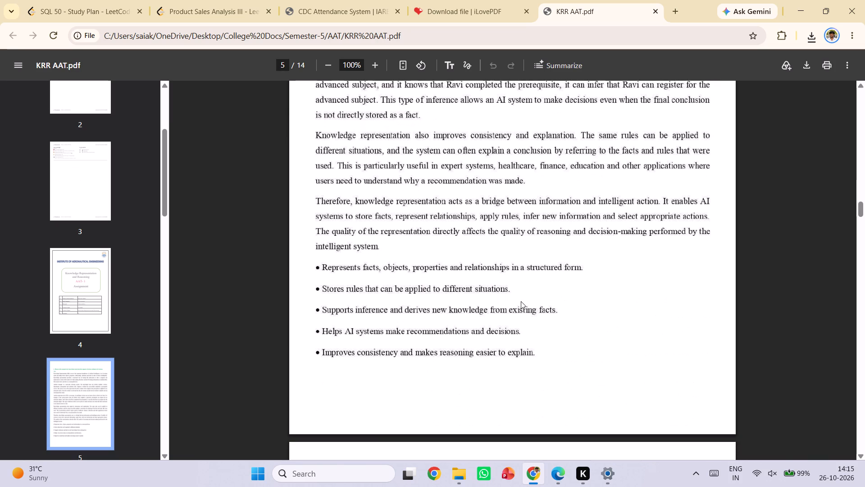
scroll(521, 301, "up", 2)
scroll(521, 301, "down", 8)
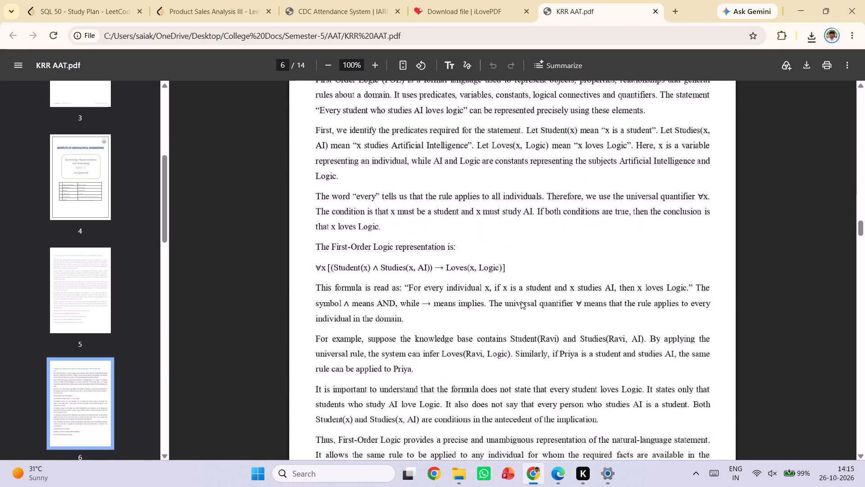
left_click(655, 12)
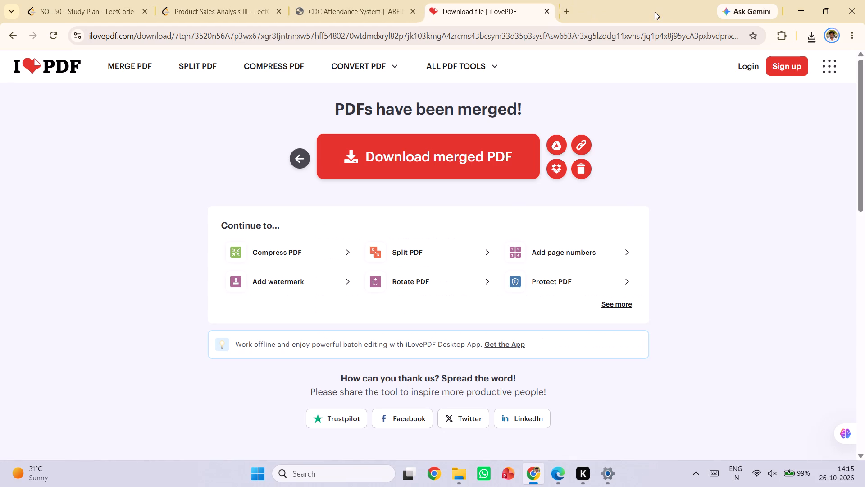
Close the iLovePDF download page.
left_click(547, 11)
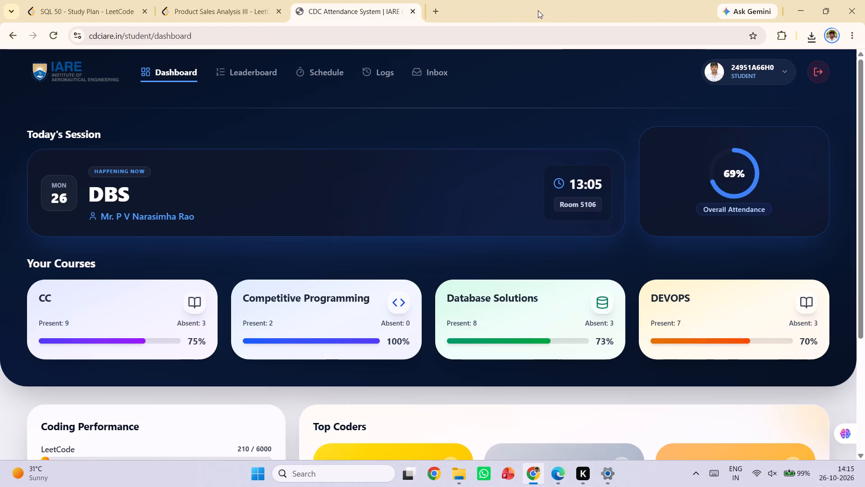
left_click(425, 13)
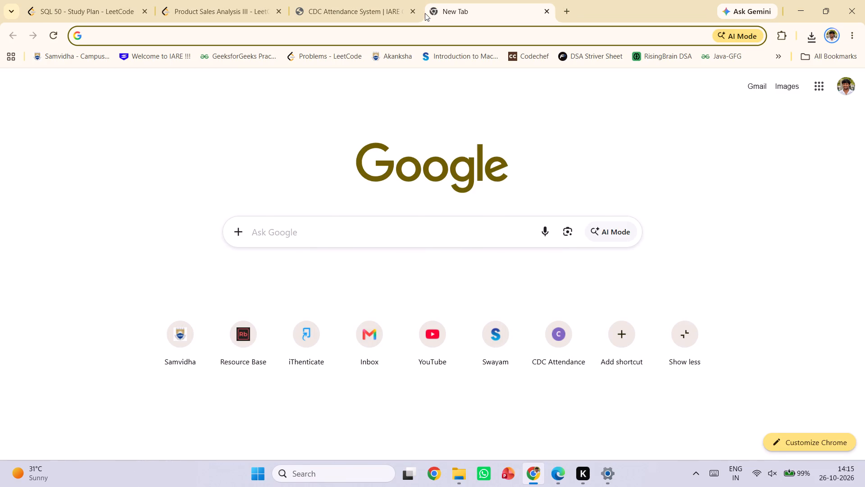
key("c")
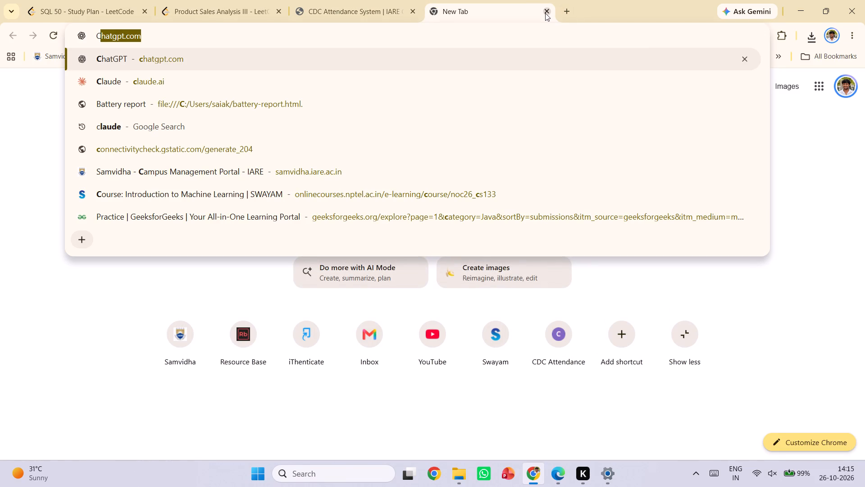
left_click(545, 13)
In File Explorer, delete the KRR, SFDS and TOC Final Assignment PDFs from the AAT folder, and open the Assignments folder.
key("alt+Tab")
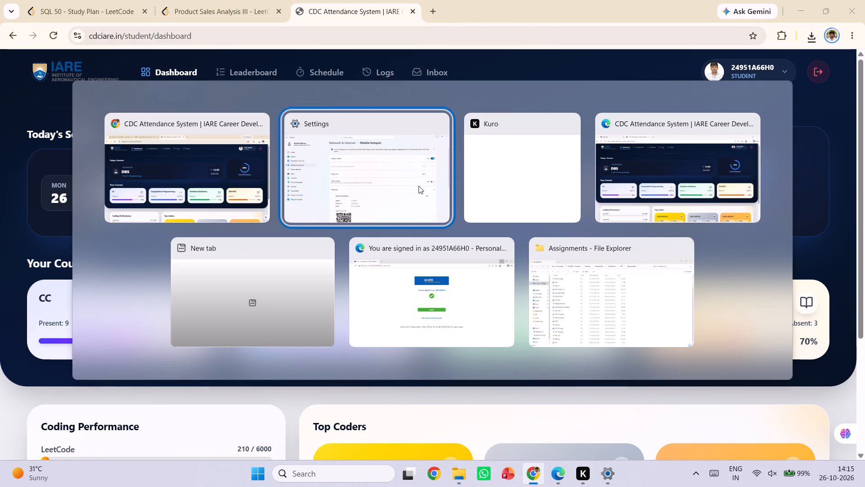
key("alt+Tab")
key("alt+Tab")
key("alt+Tab")
key("alt+Tab")
key("alt+Tab")
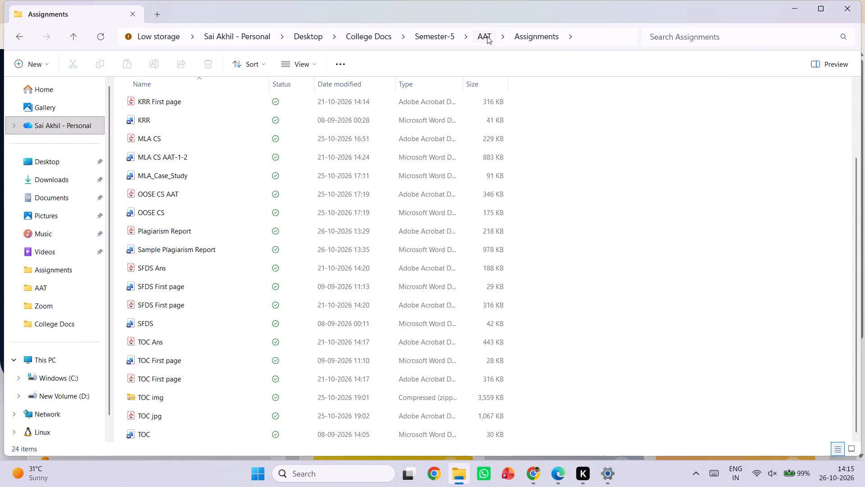
left_click(487, 36)
left_click(209, 179)
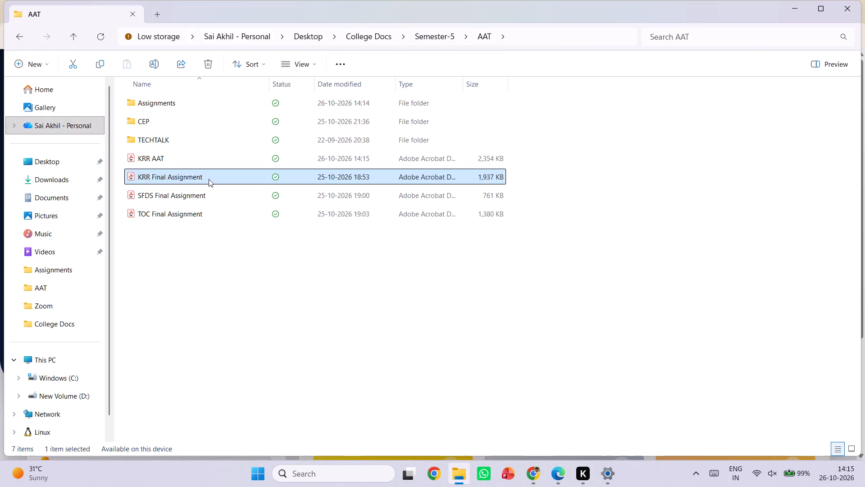
key("shift+Down")
key("shift+Down")
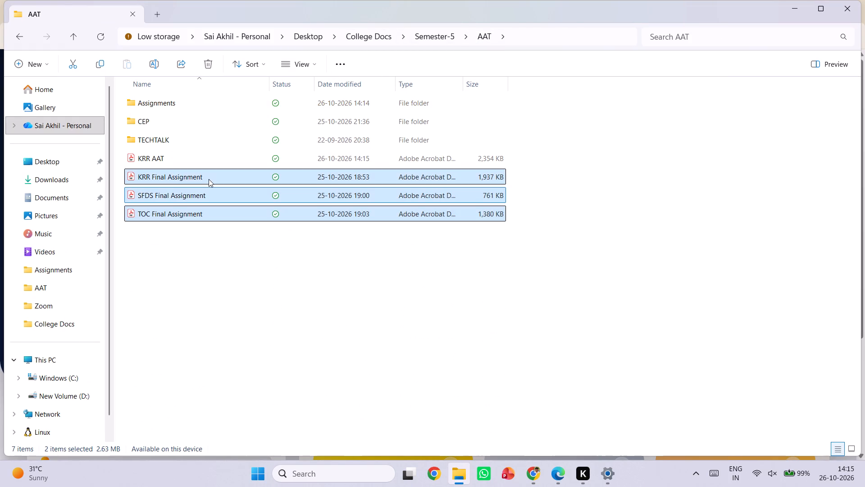
key("Delete")
double_click(195, 96)
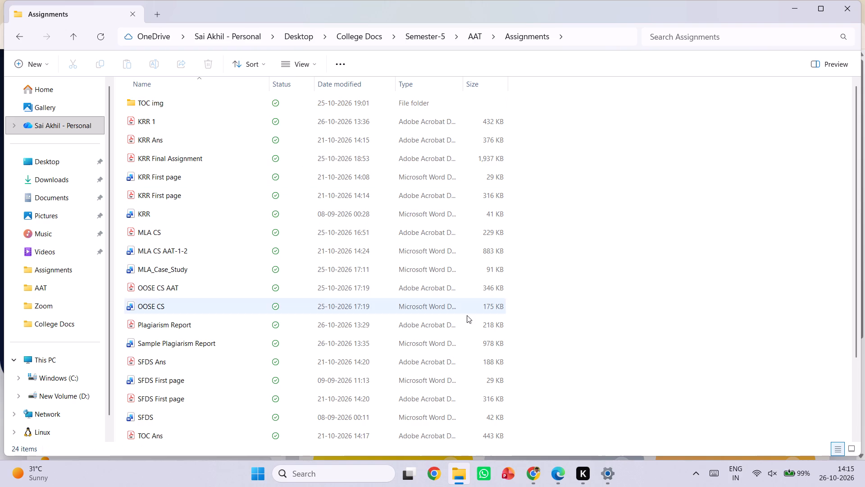
Switch to the Person-1 profile in Chrome and close the Product Sales Analysis III page.
left_click(440, 477)
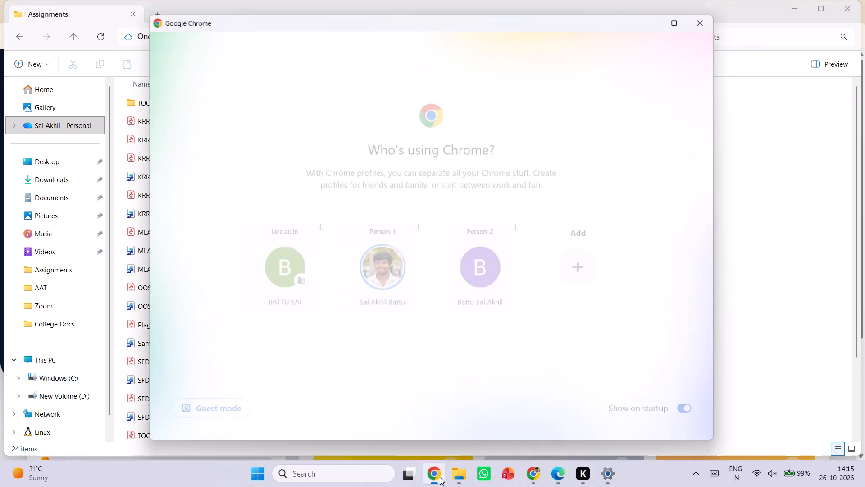
left_click(380, 299)
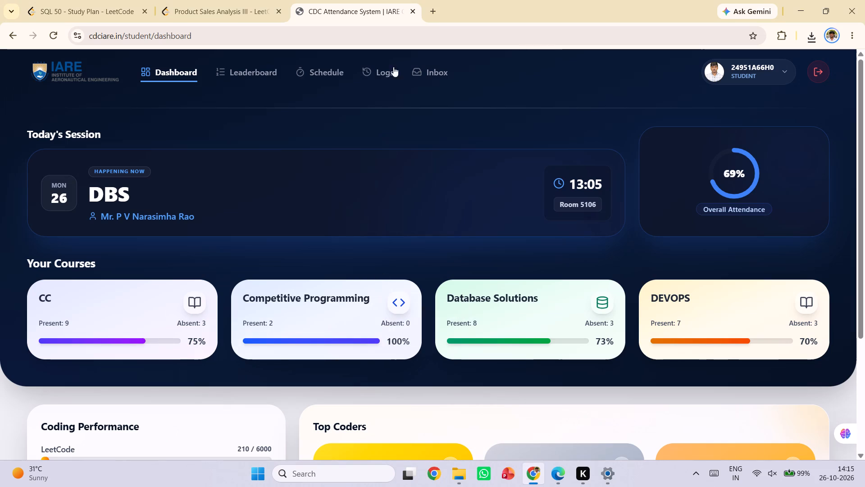
left_click(278, 10)
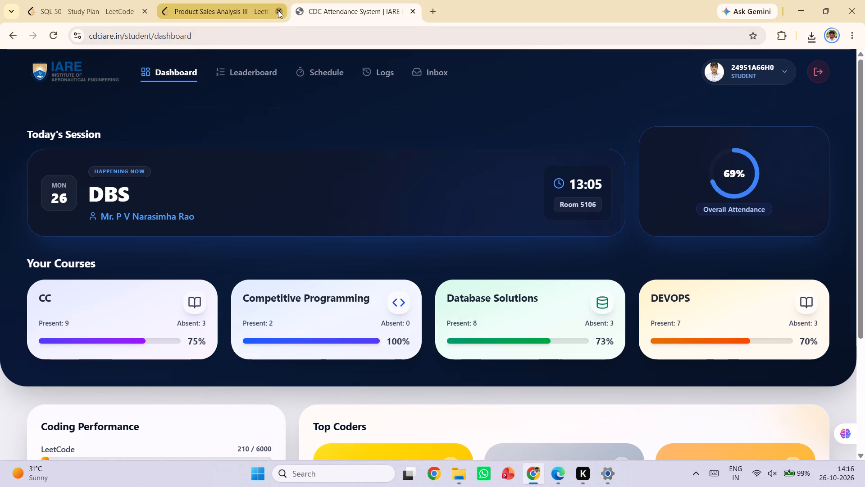
Search Google for "merge pdf" in a new tab and open iLovePDF's Merge PDF page.
left_click(292, 13)
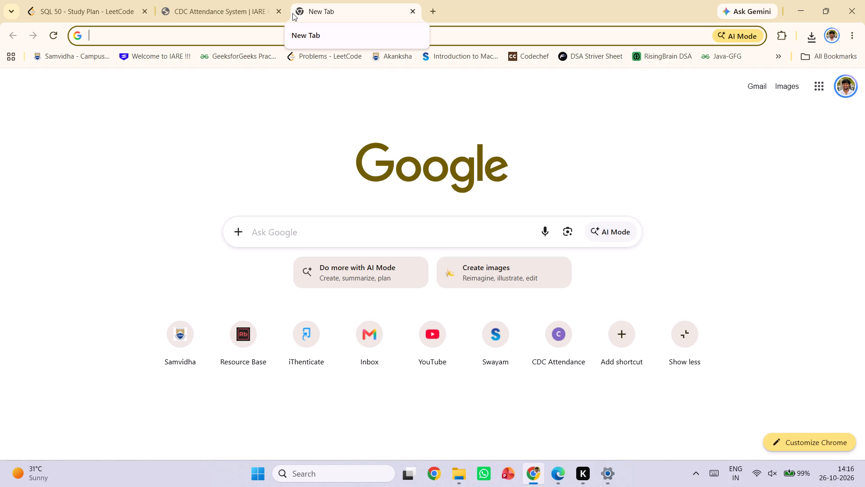
type("merge")
key("Return")
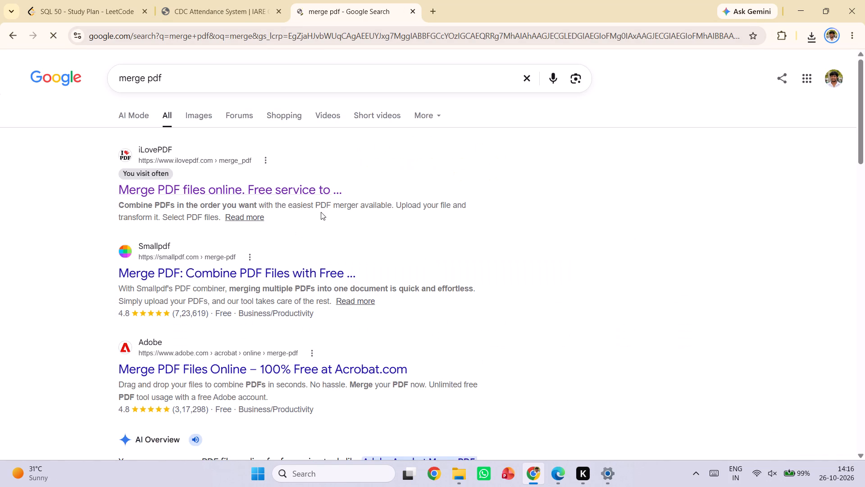
left_click(263, 193)
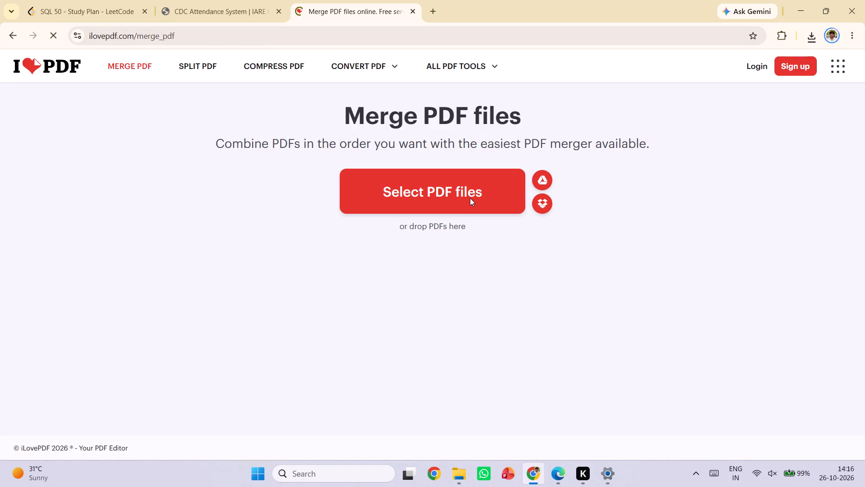
Find the KRR files in the Assignments folder and add KRR Ans and KRR First page for merging.
left_click(469, 198)
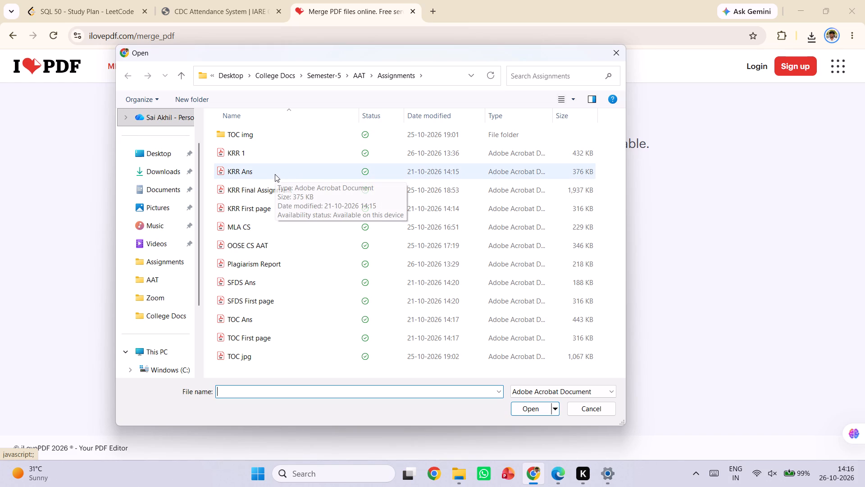
left_click(538, 79)
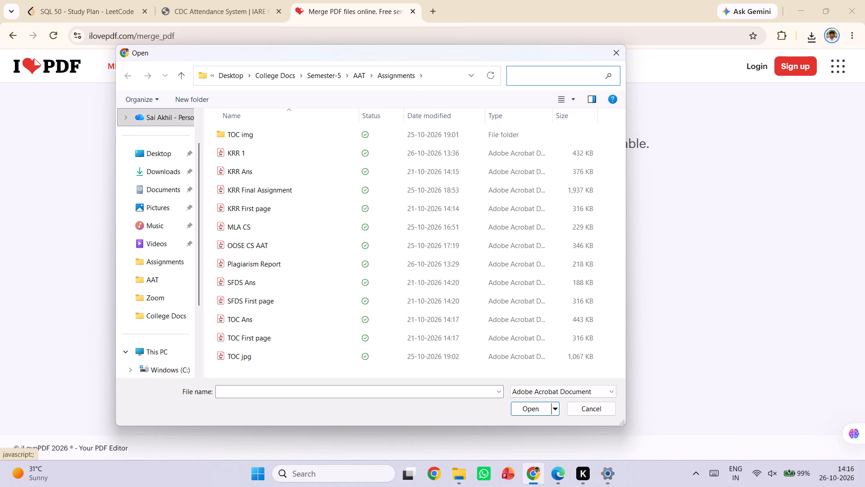
type("KRR")
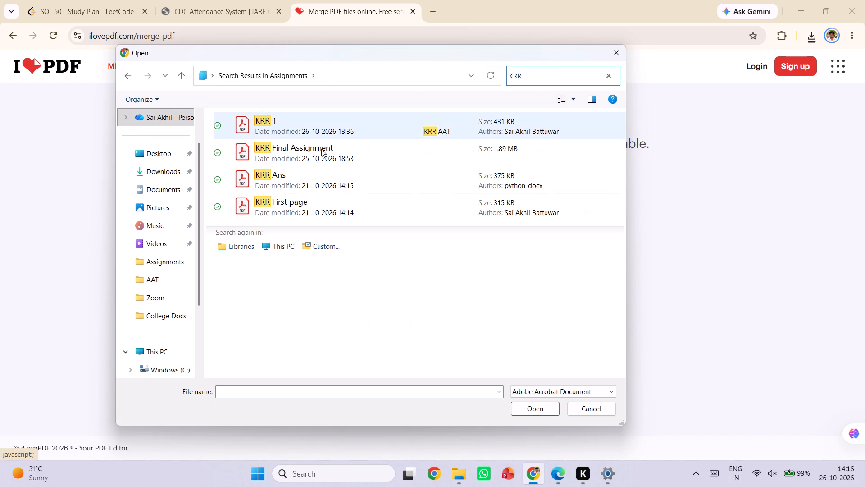
left_click(300, 202)
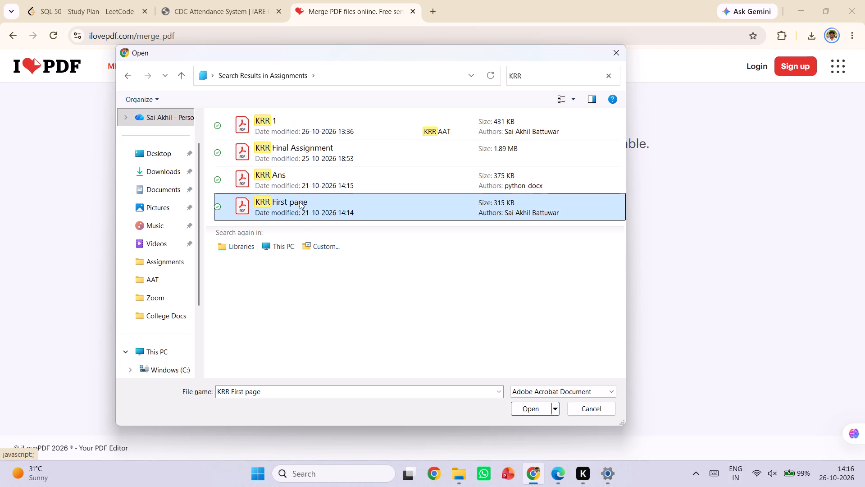
key("shift+Up")
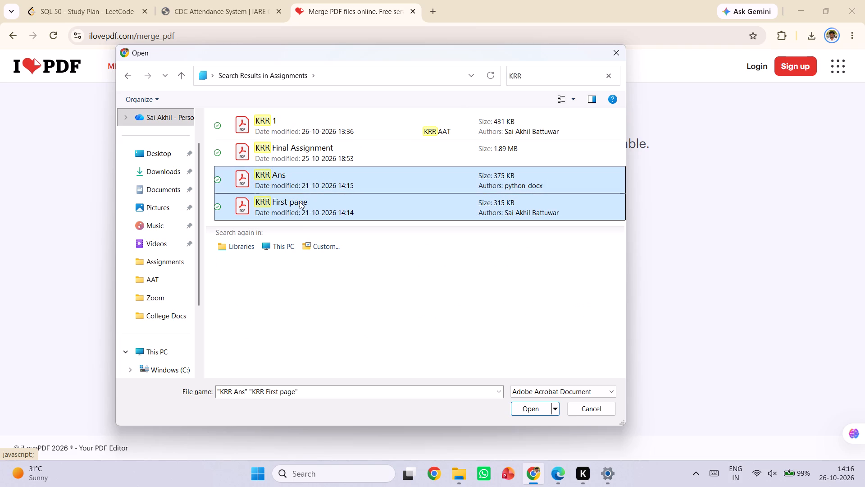
left_click(532, 409)
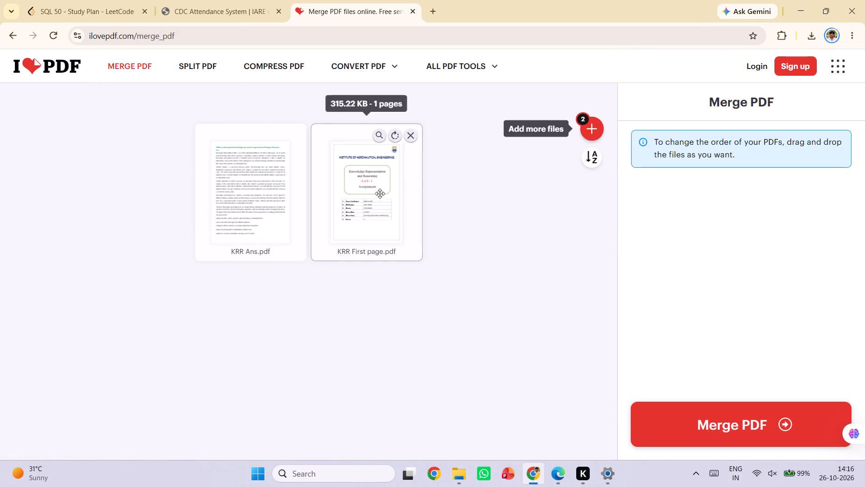
Place KRR First page.pdf before KRR Ans.pdf and merge the two files.
left_click(381, 195)
left_click_drag(372, 212, 242, 207)
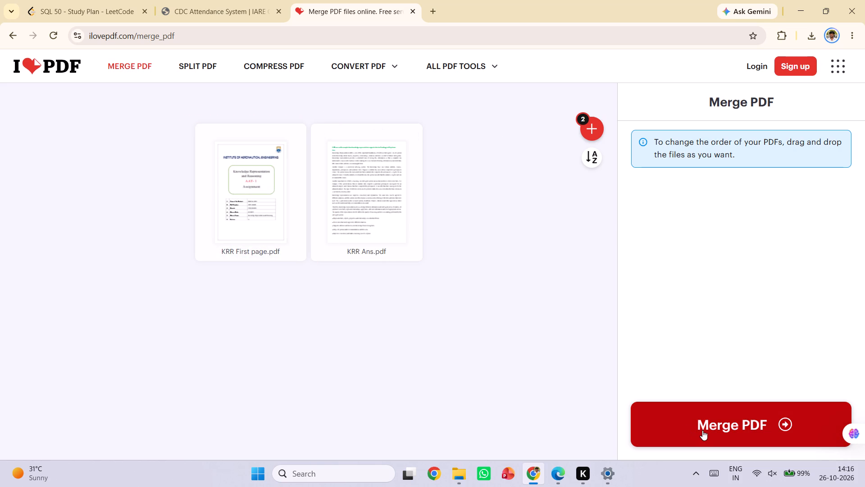
left_click(702, 430)
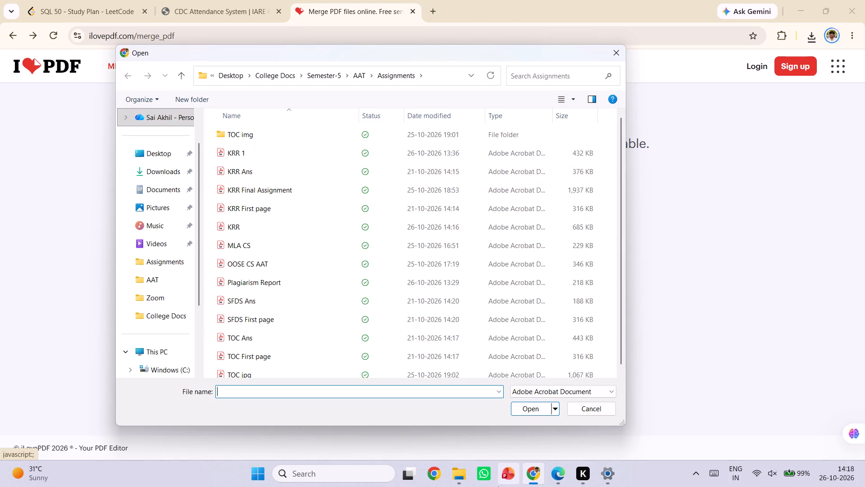
Switch to File Explorer and delete the KRR Final Assignment and KRR 1 PDFs from the Assignments folder.
left_click(450, 480)
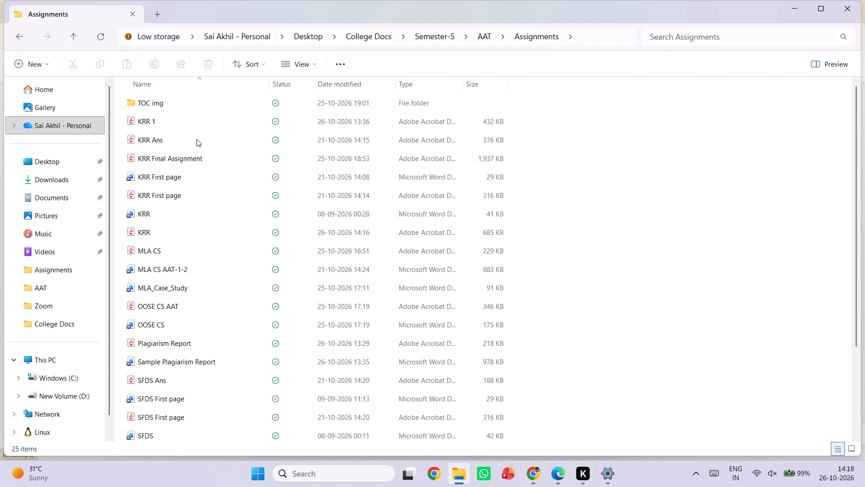
left_click(155, 162)
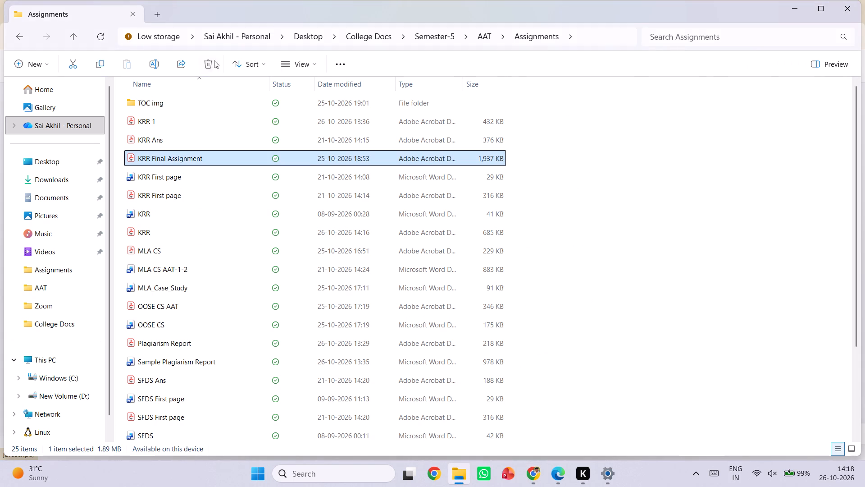
left_click(203, 64)
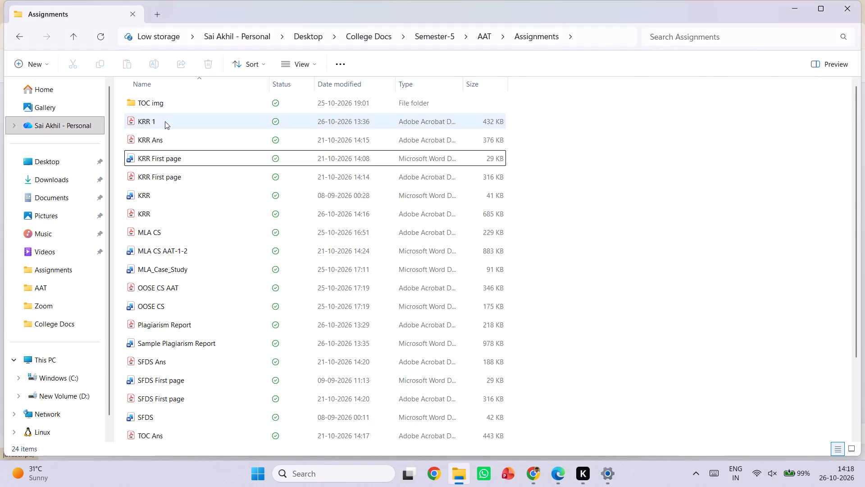
left_click(164, 119)
left_click(215, 68)
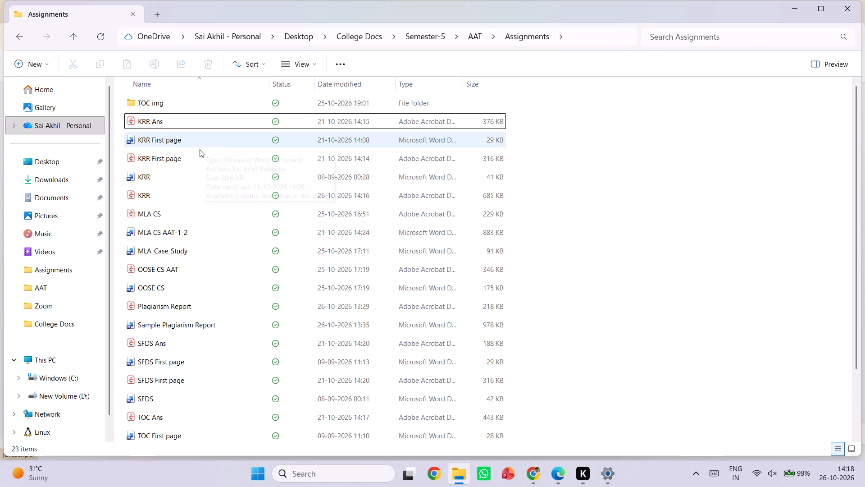
scroll(253, 391, "down", 2)
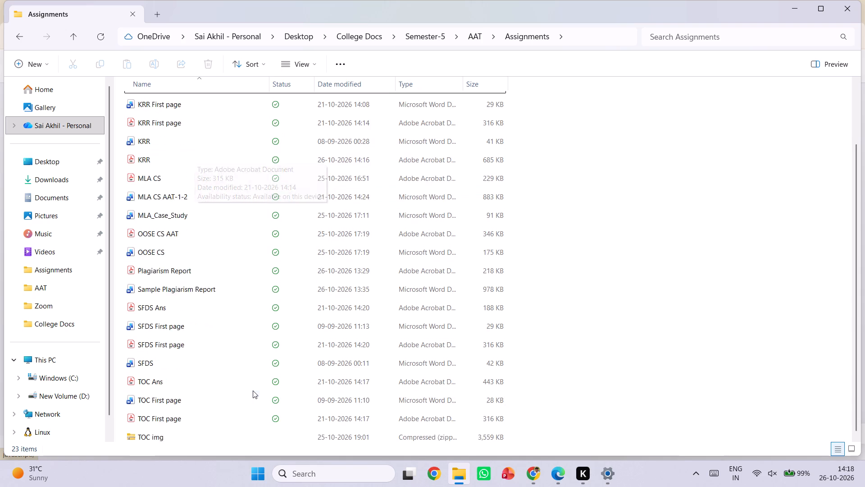
scroll(253, 391, "down", 3)
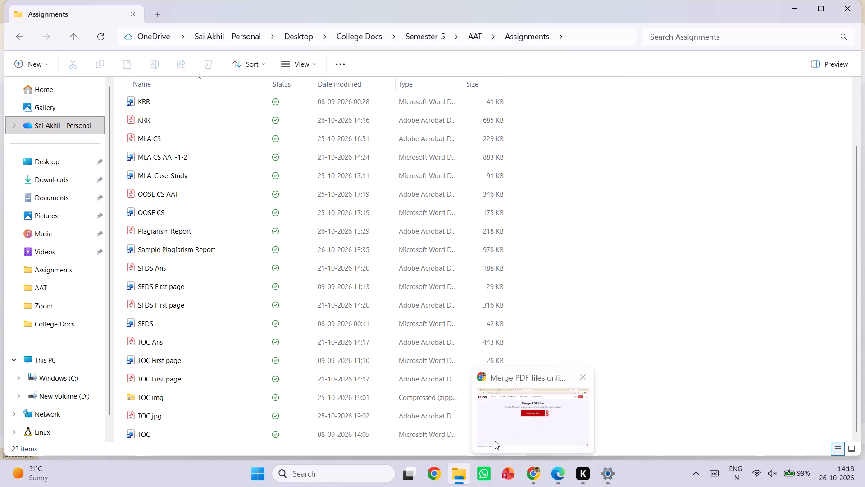
Launch Word and open the recent document Sample Plagiarism Report.
left_click(533, 480)
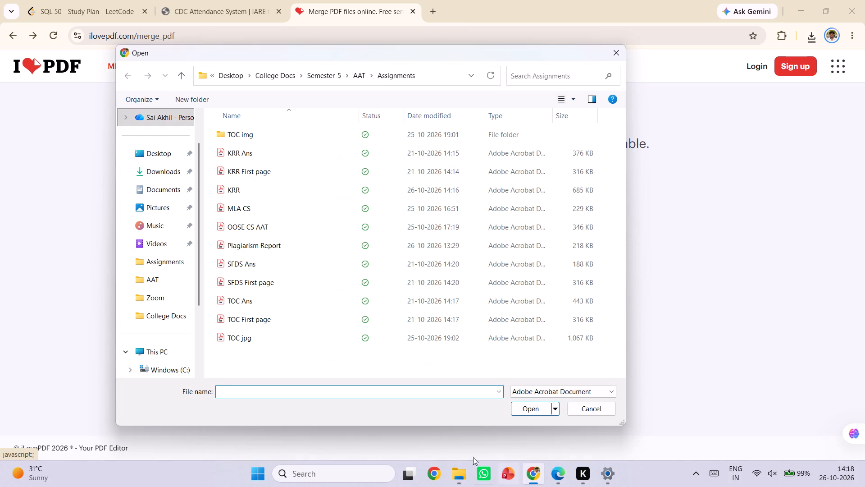
left_click(335, 468)
key("w")
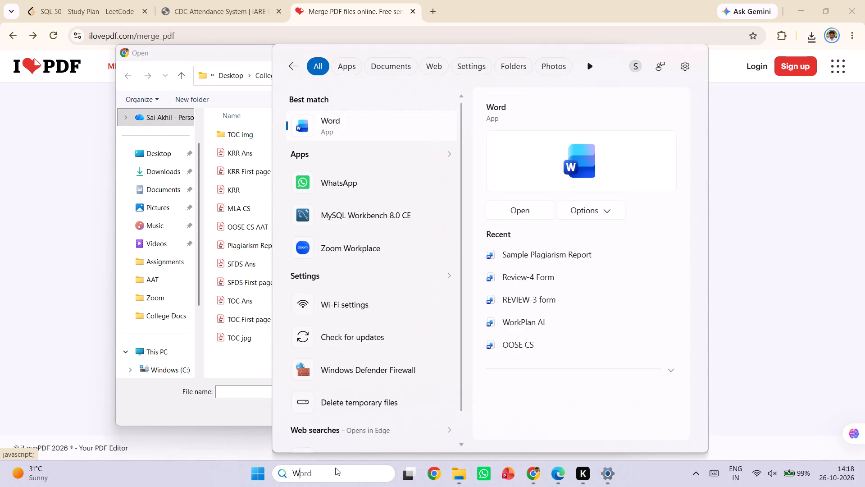
key("Return")
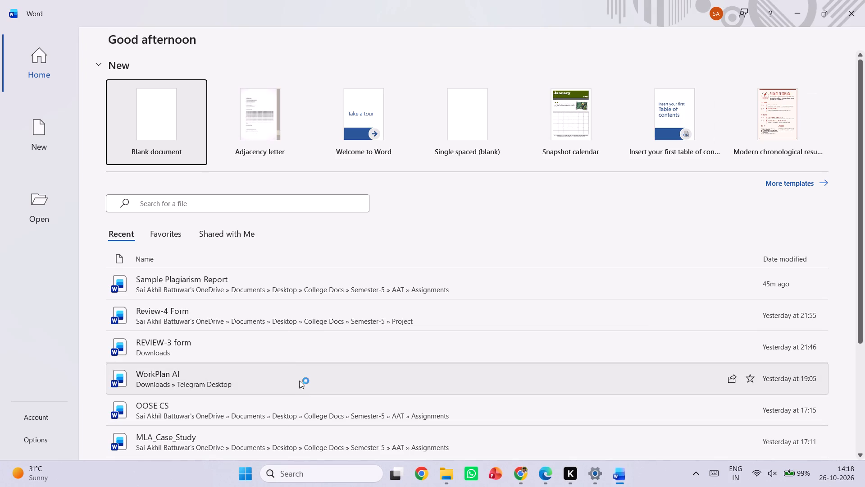
left_click(226, 294)
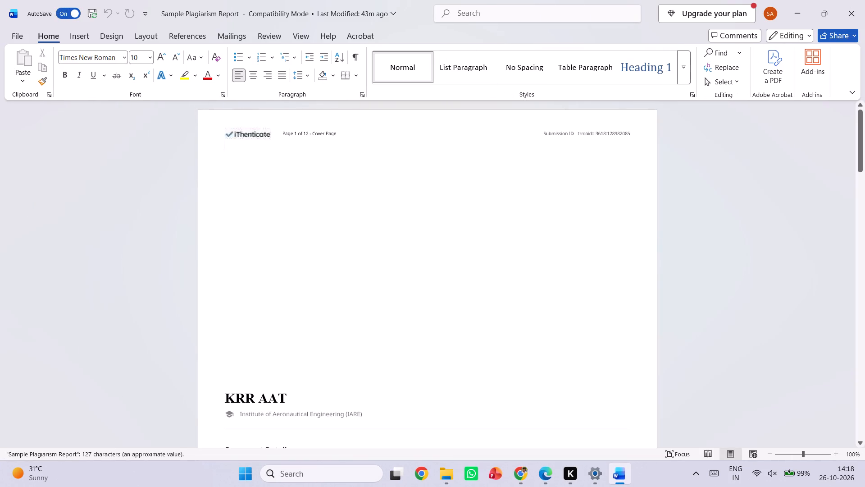
Replace KRR with SFDS in the cover page title of the plagiarism report and save the document.
scroll(226, 294, "down", 1)
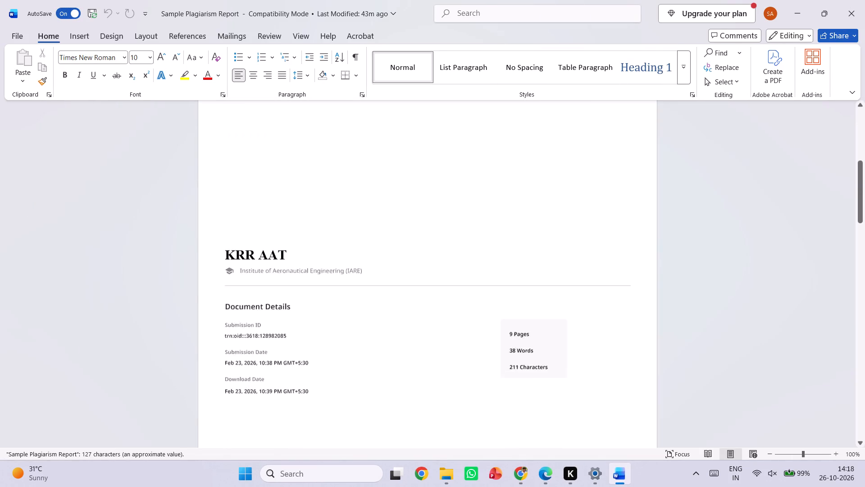
scroll(226, 294, "down", 2)
scroll(347, 283, "up", 3)
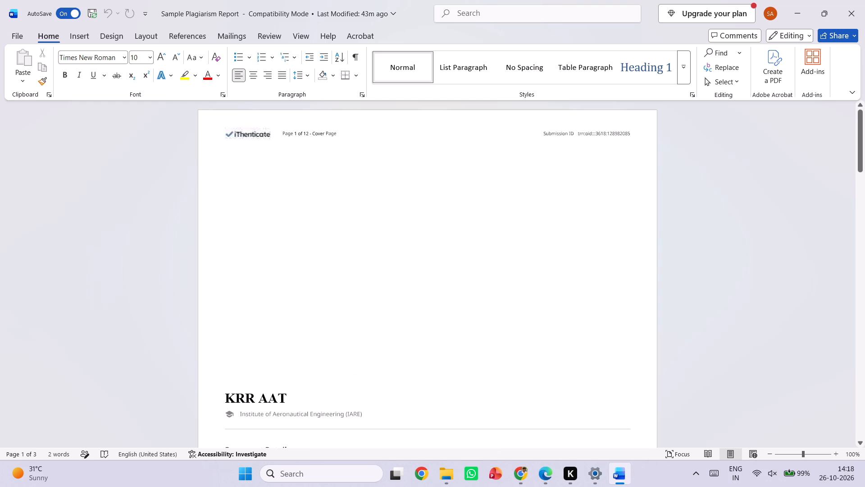
left_click(255, 399)
key("BackSpace")
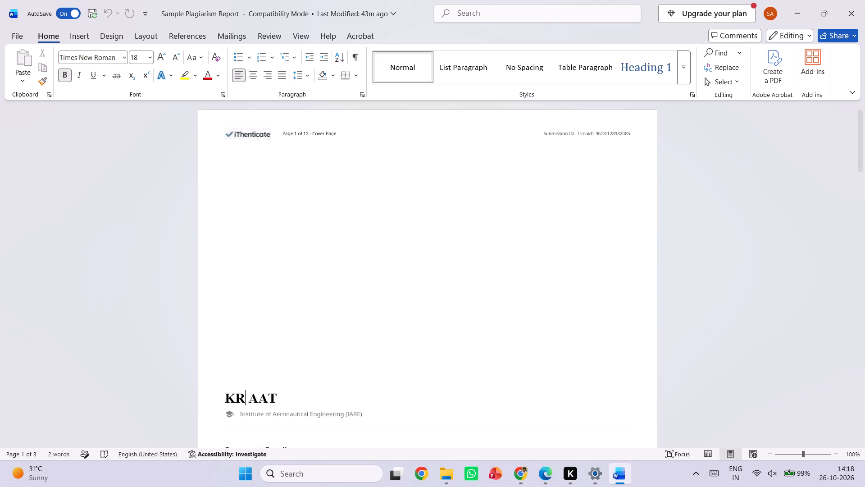
key("BackSpace")
key("BackSpace")
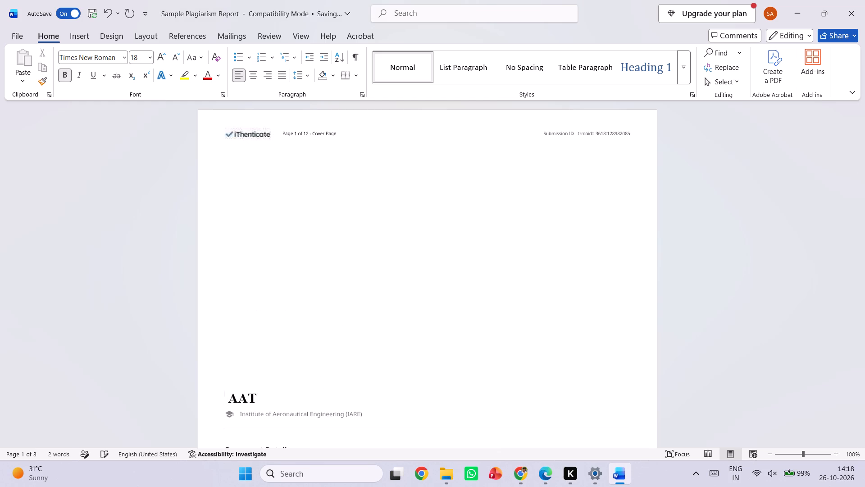
type("SFDS")
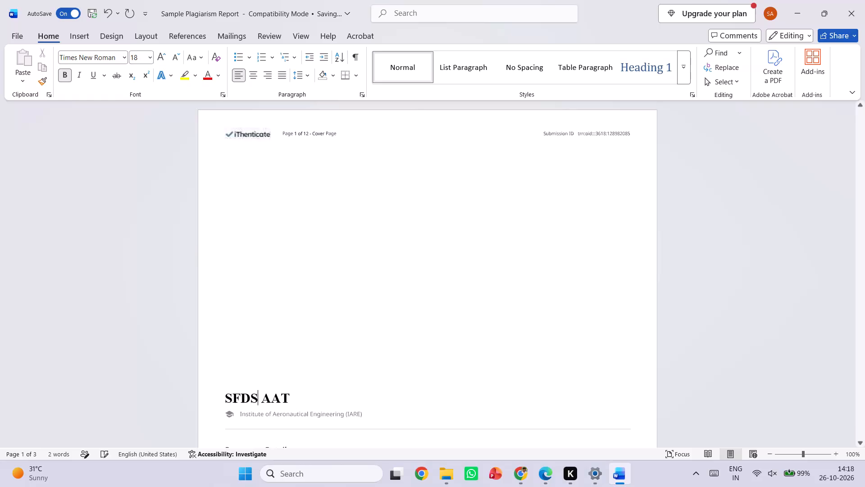
key("ctrl+s")
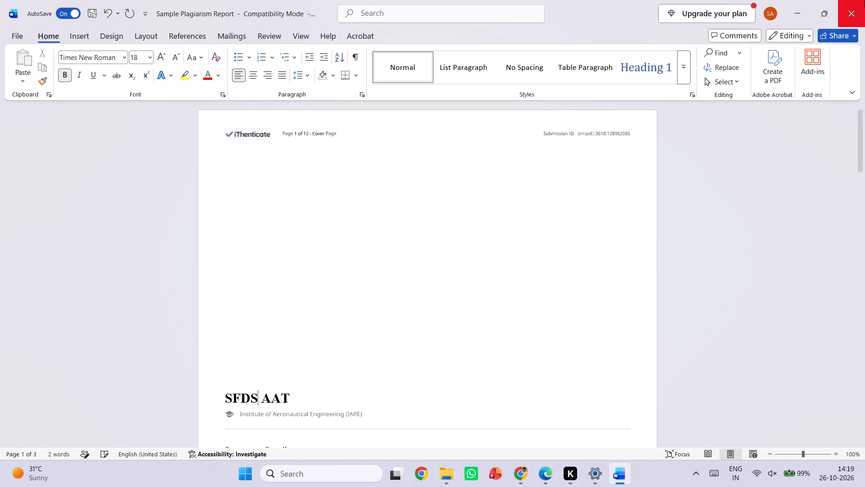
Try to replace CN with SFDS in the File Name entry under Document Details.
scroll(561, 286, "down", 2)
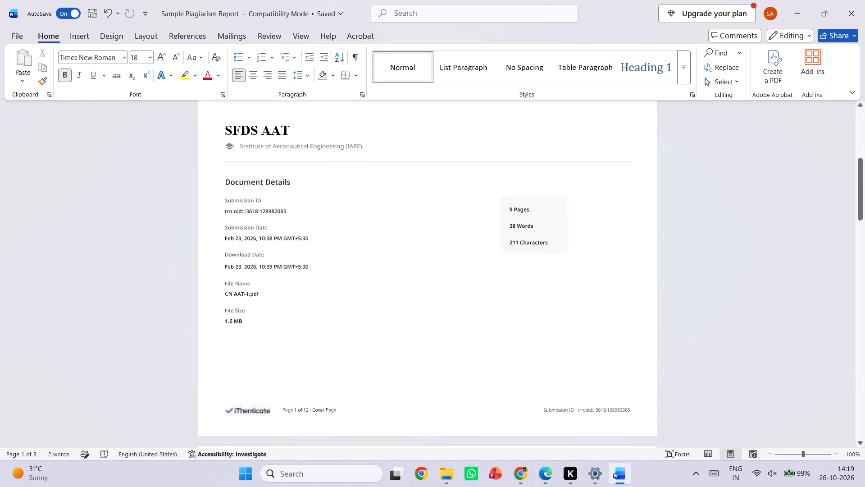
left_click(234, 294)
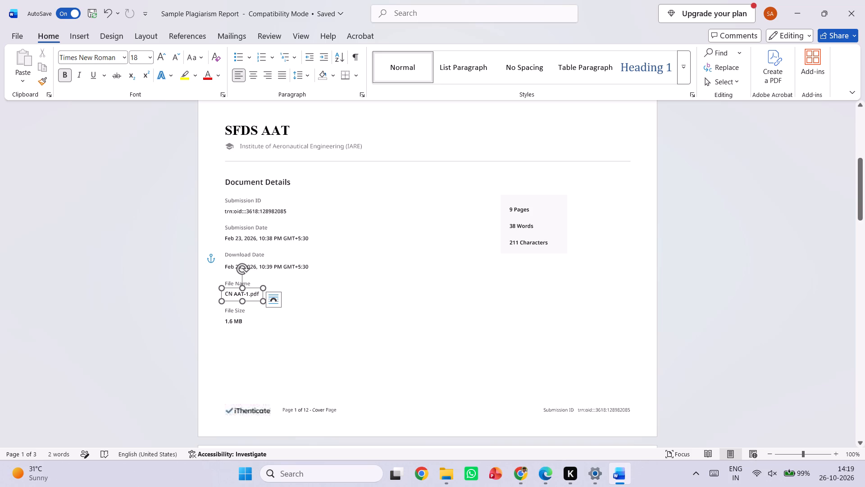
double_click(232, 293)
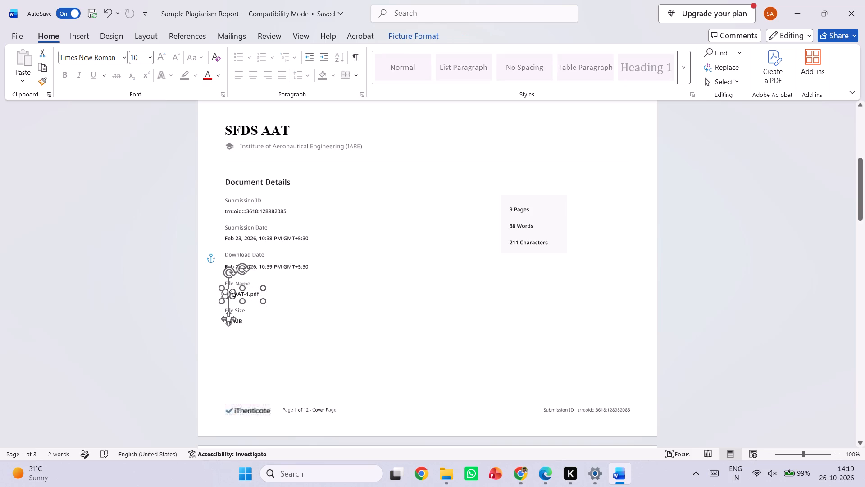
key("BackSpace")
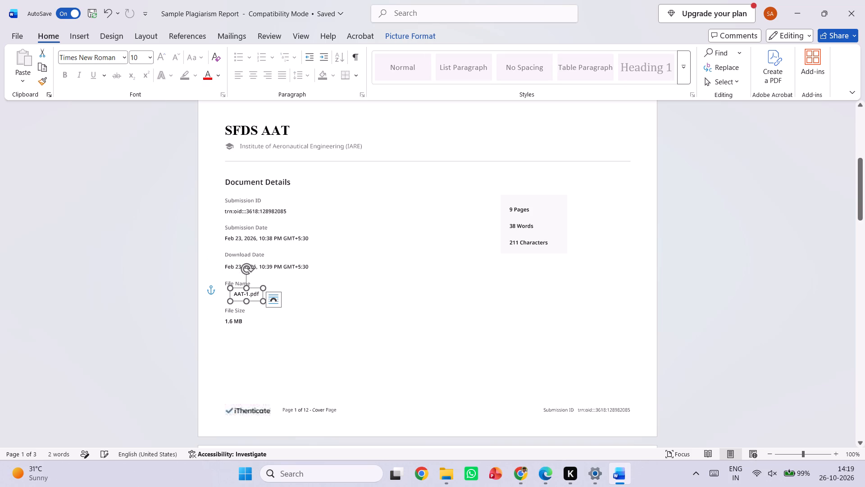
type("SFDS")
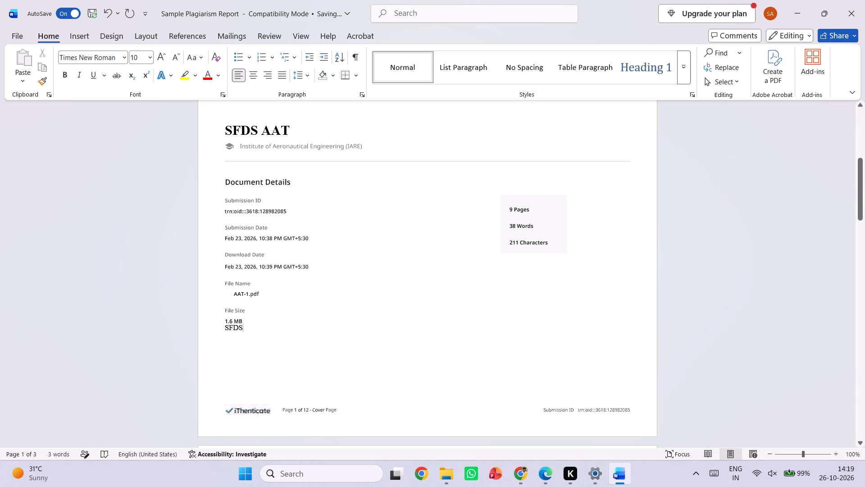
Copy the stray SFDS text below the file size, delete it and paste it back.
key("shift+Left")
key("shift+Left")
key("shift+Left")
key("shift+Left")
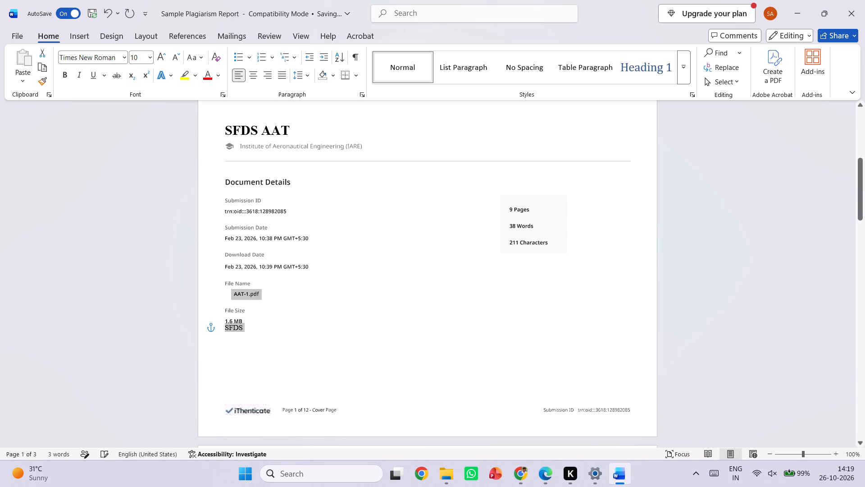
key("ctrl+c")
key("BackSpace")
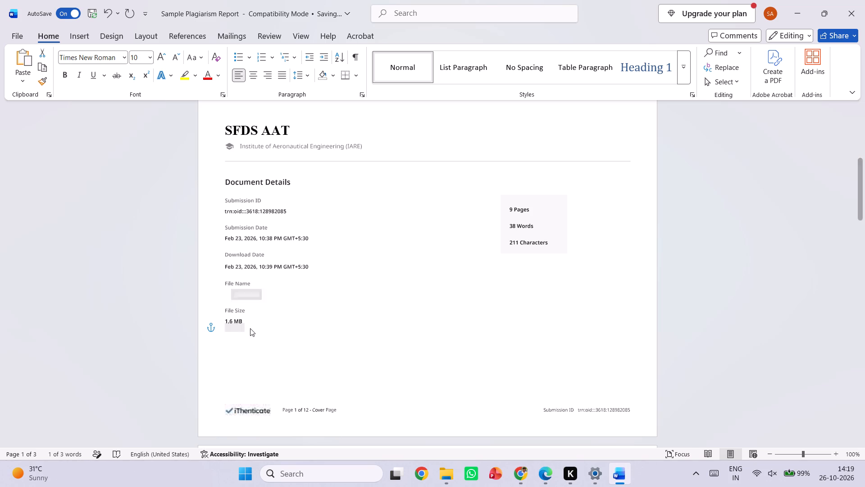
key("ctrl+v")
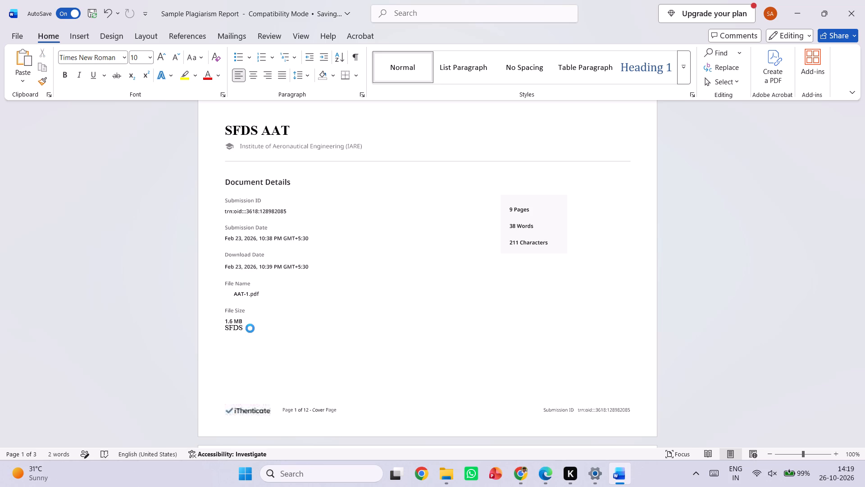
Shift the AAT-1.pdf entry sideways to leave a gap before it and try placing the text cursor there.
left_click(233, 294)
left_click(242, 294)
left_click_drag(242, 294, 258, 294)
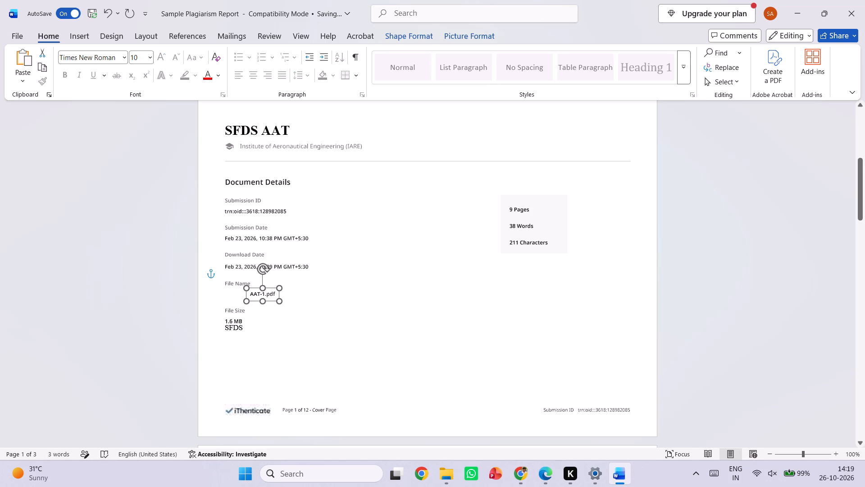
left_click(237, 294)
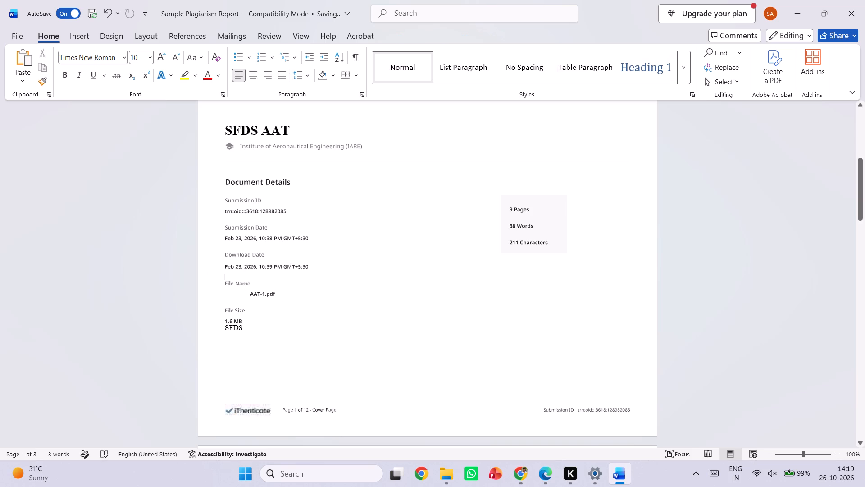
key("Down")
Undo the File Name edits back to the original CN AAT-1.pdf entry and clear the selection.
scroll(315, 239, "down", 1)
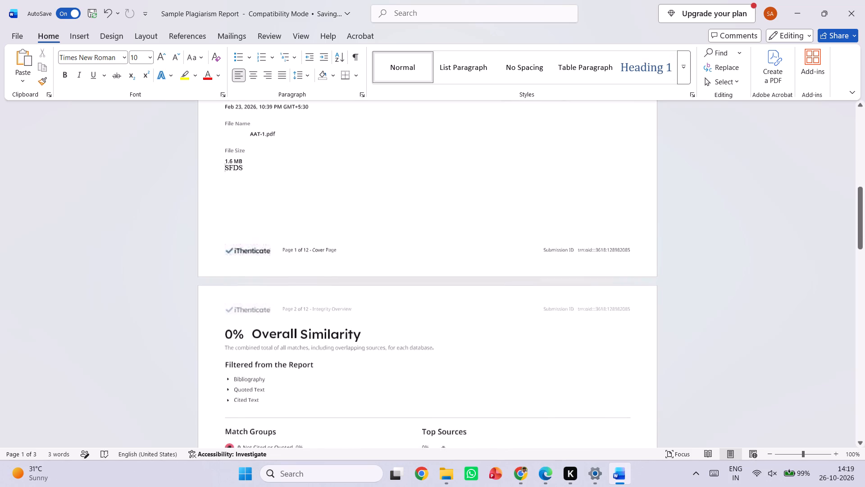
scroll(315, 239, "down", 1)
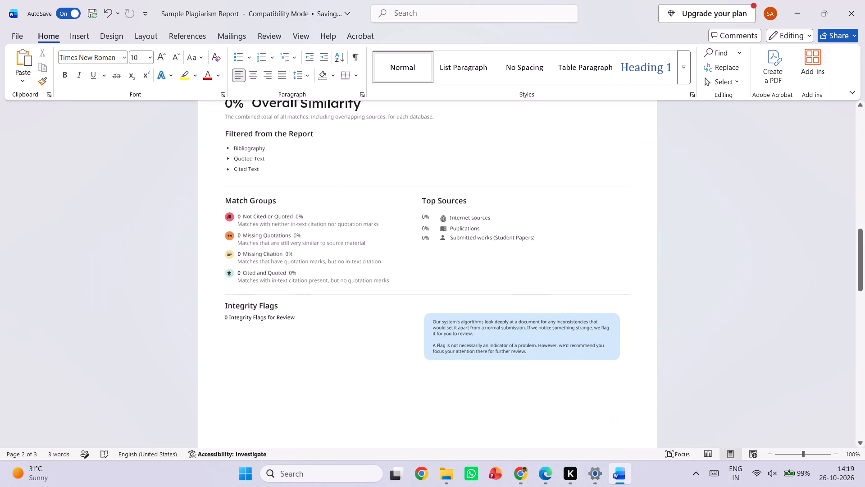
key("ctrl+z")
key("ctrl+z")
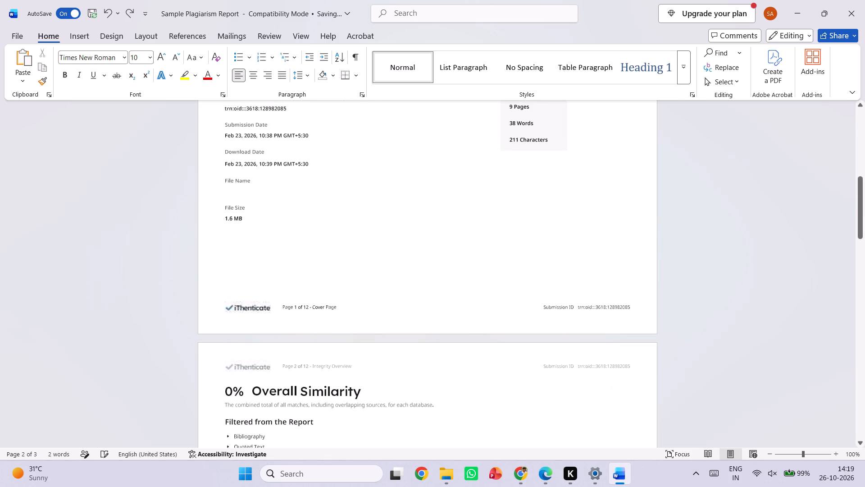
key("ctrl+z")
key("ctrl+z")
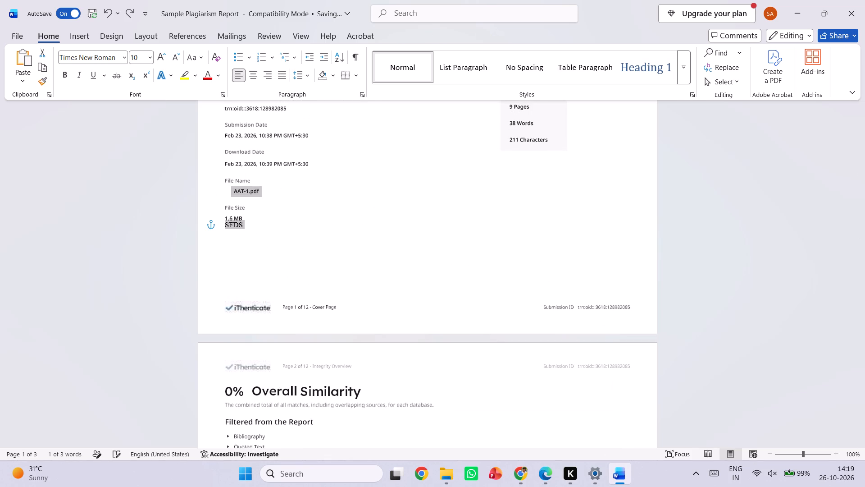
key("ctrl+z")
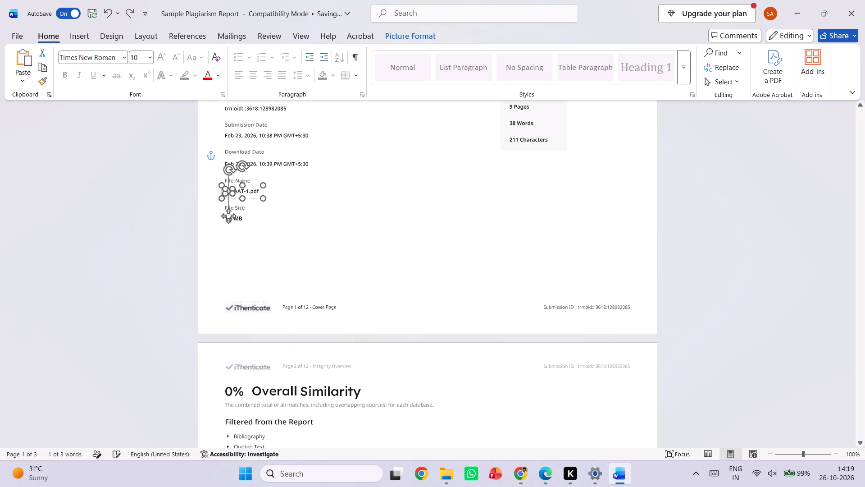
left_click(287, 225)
Delete the CN AAT-1.pdf entry and the File Name label above it from Document Details.
scroll(287, 225, "up", 1)
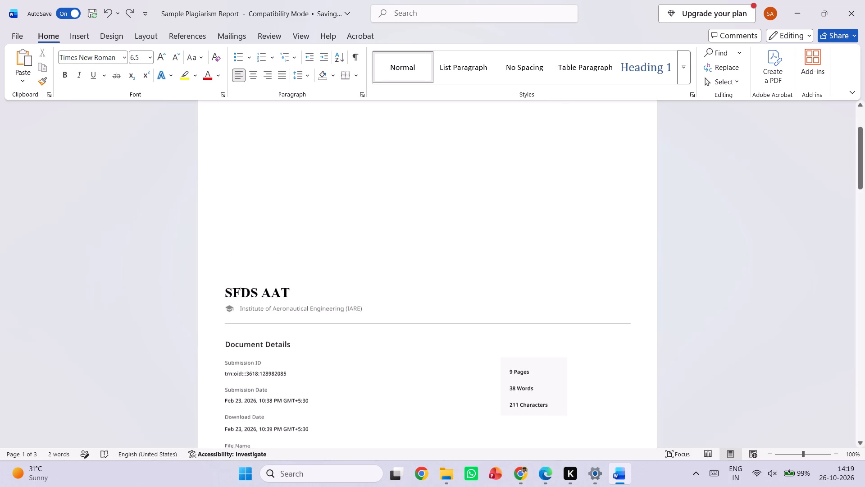
scroll(287, 225, "down", 3)
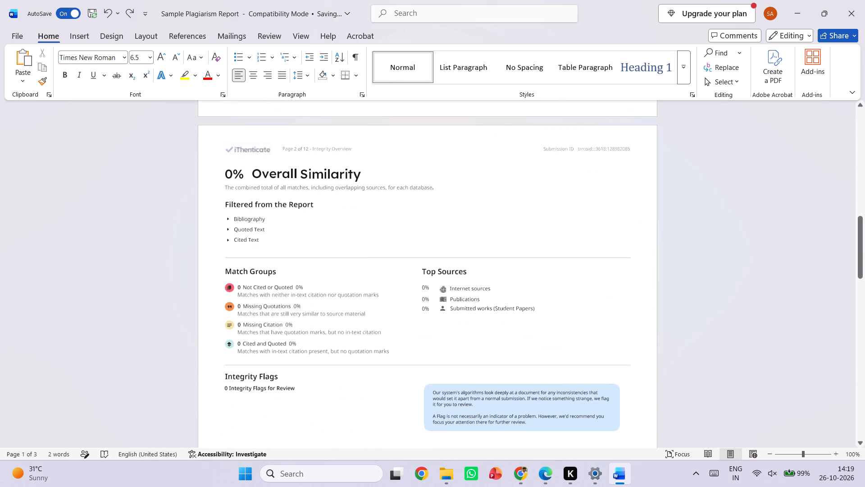
scroll(454, 155, "up", 5)
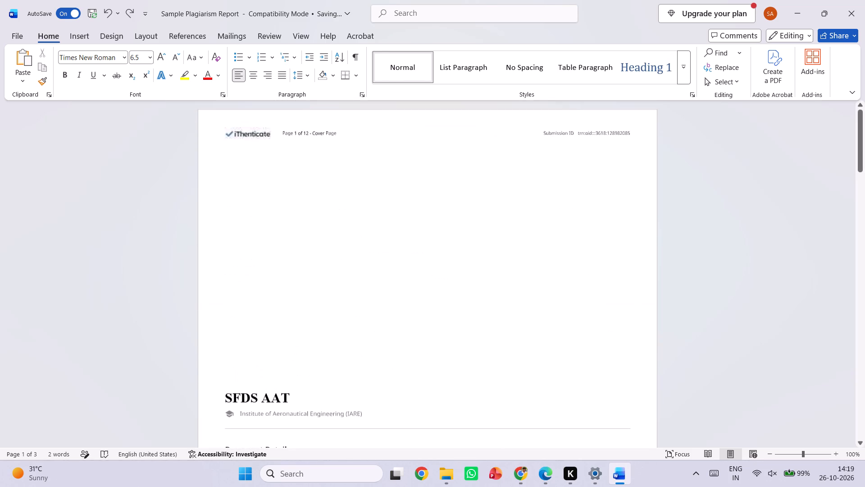
scroll(454, 155, "down", 2)
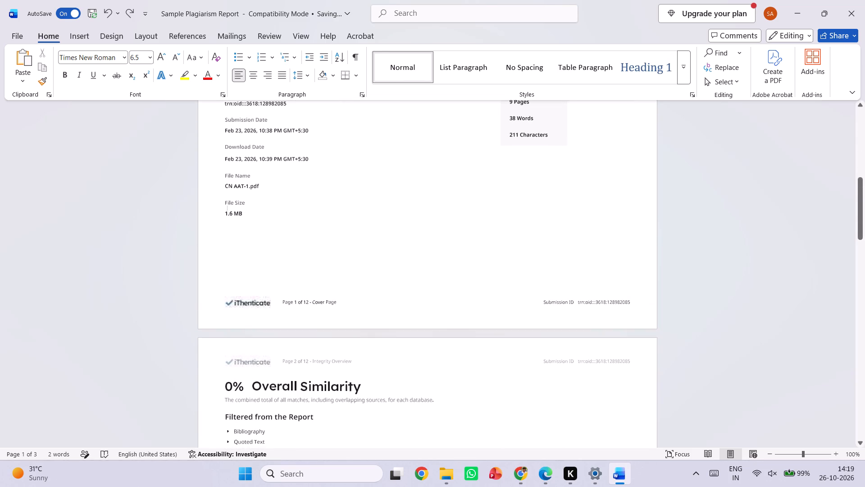
left_click(230, 188)
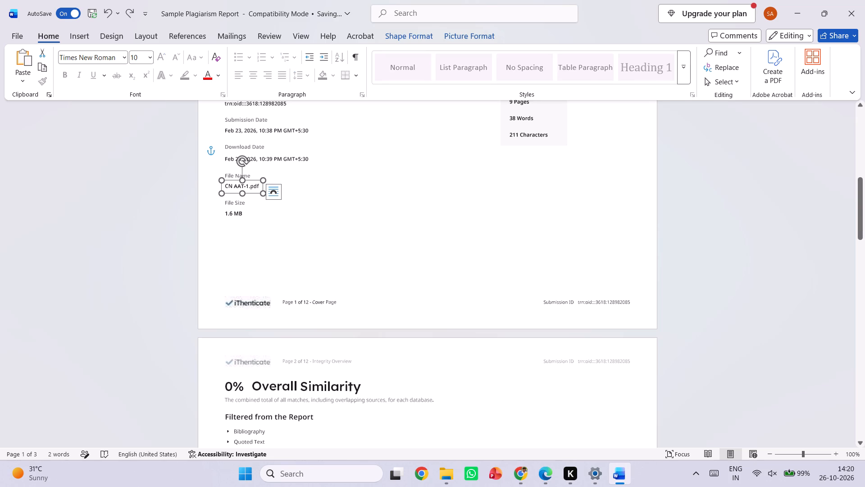
key("Delete")
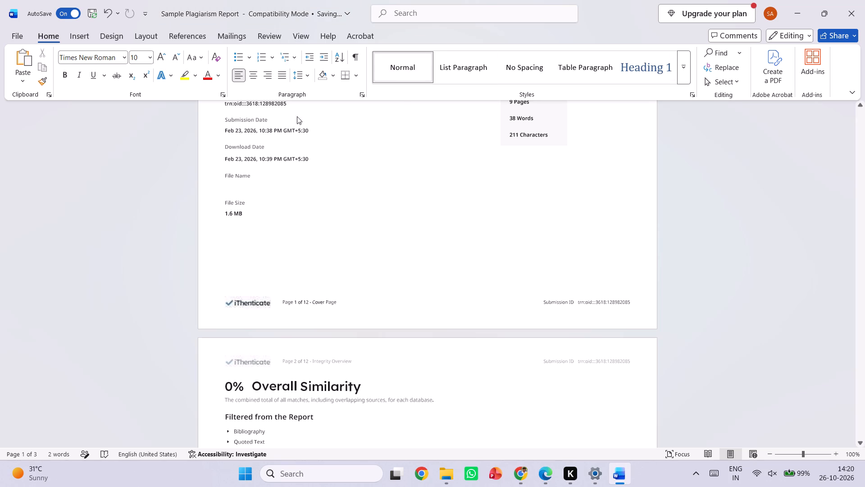
left_click(241, 175)
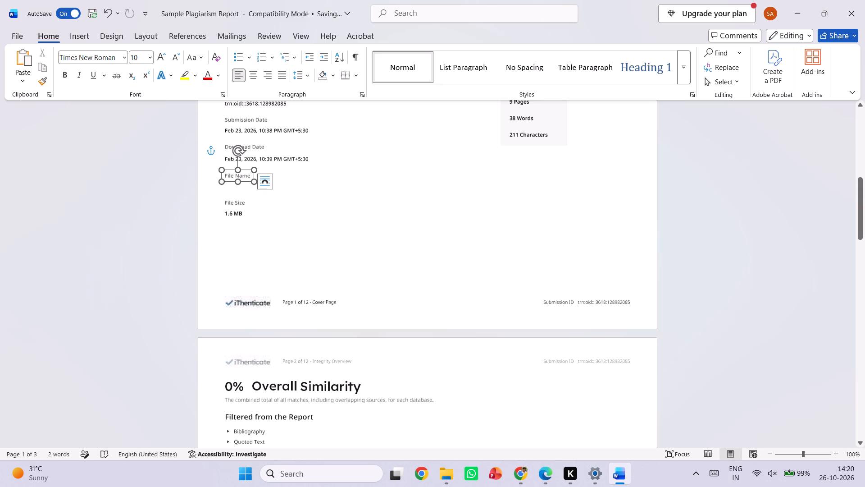
key("BackSpace")
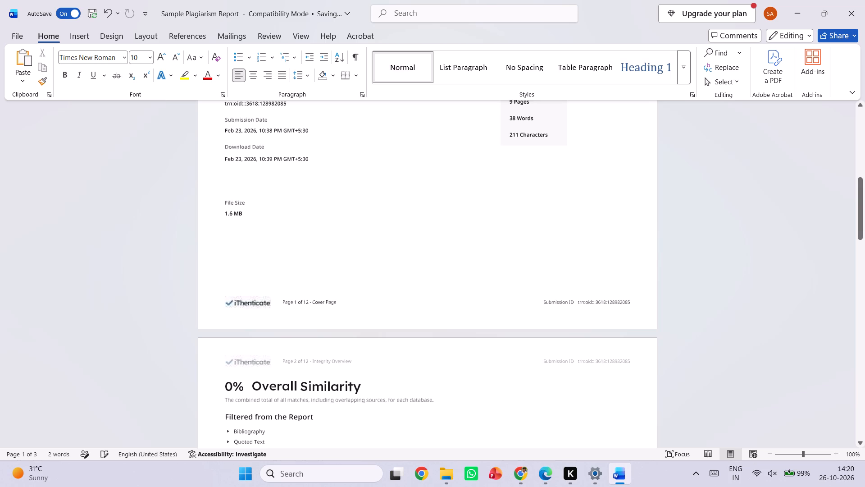
Remove the blank lines left in the gap between the download date and the File Size entry.
left_click(232, 200)
key("BackSpace")
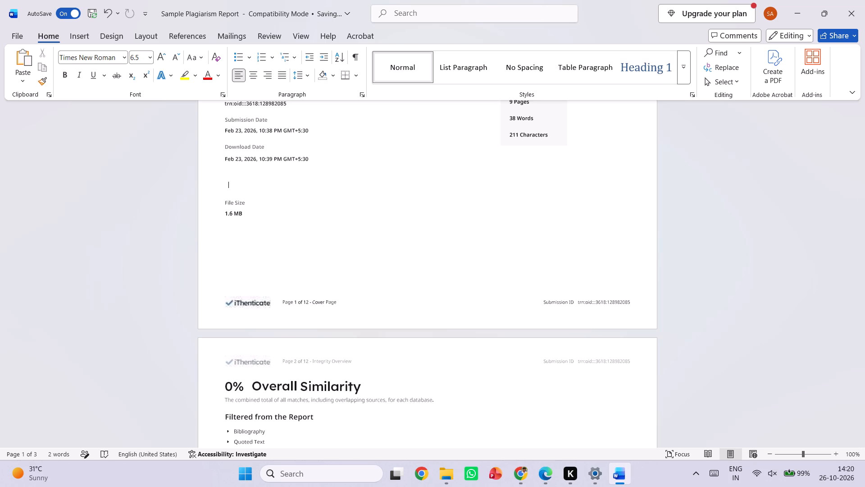
key("BackSpace")
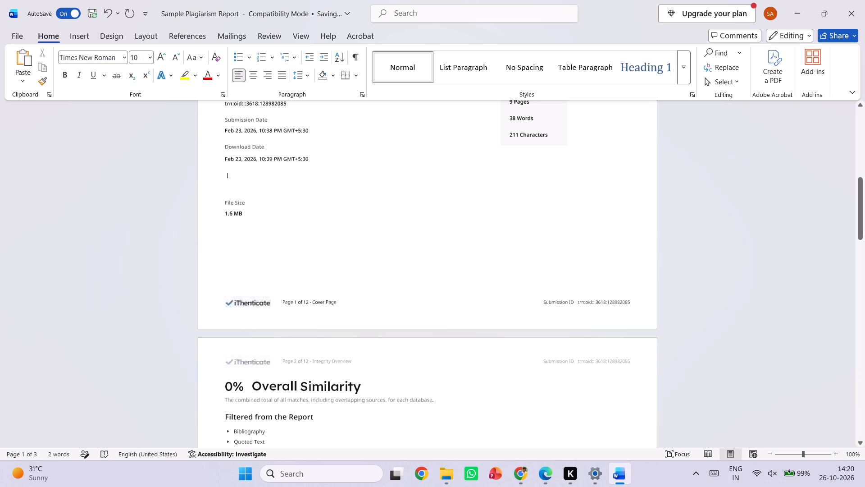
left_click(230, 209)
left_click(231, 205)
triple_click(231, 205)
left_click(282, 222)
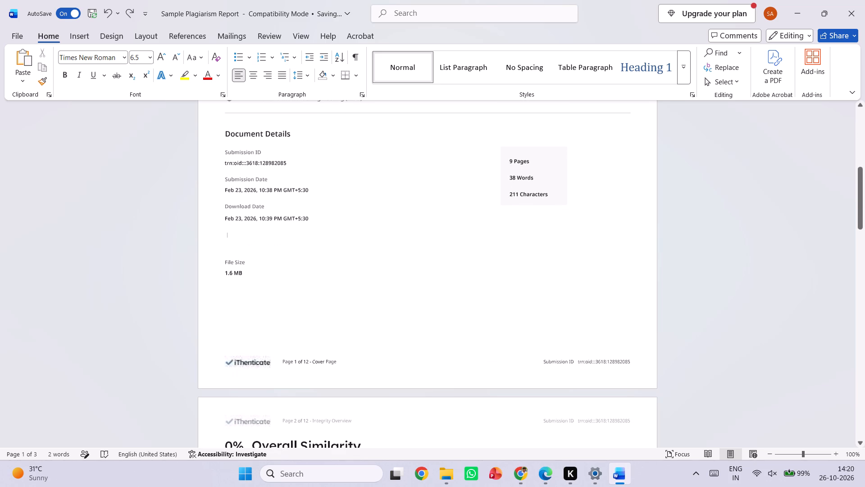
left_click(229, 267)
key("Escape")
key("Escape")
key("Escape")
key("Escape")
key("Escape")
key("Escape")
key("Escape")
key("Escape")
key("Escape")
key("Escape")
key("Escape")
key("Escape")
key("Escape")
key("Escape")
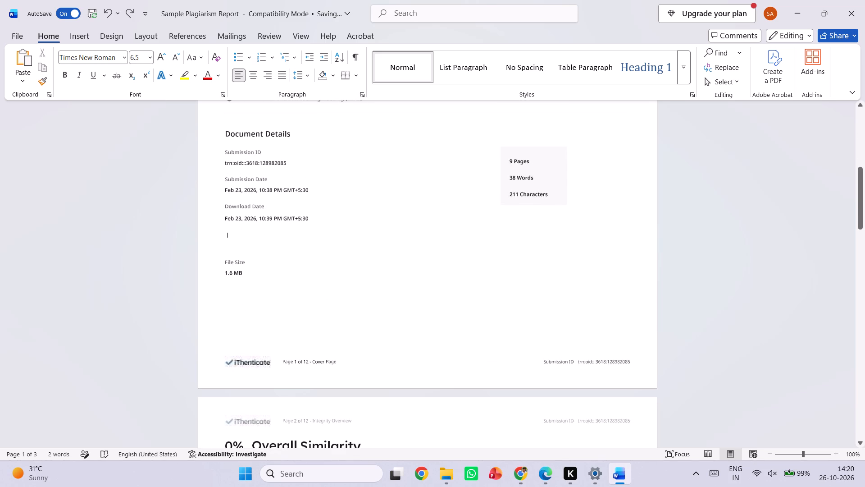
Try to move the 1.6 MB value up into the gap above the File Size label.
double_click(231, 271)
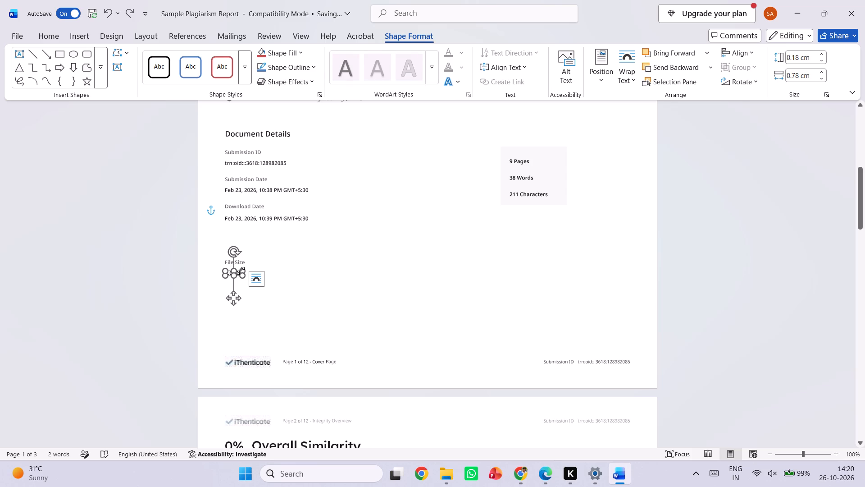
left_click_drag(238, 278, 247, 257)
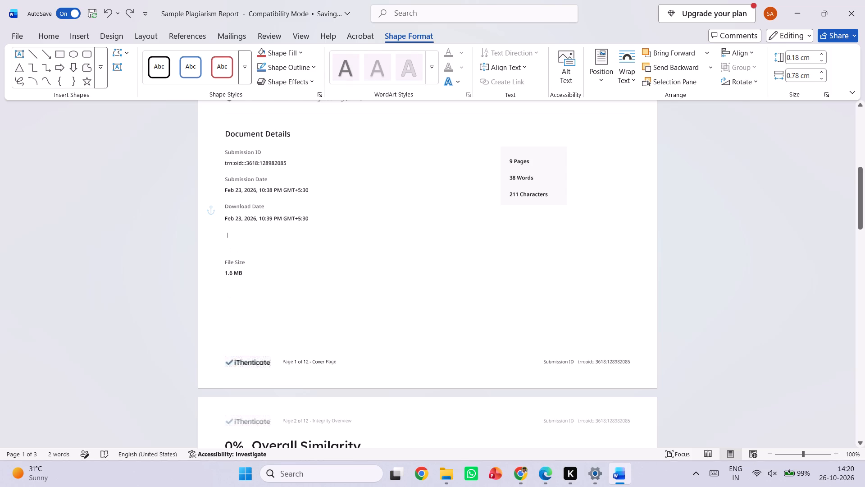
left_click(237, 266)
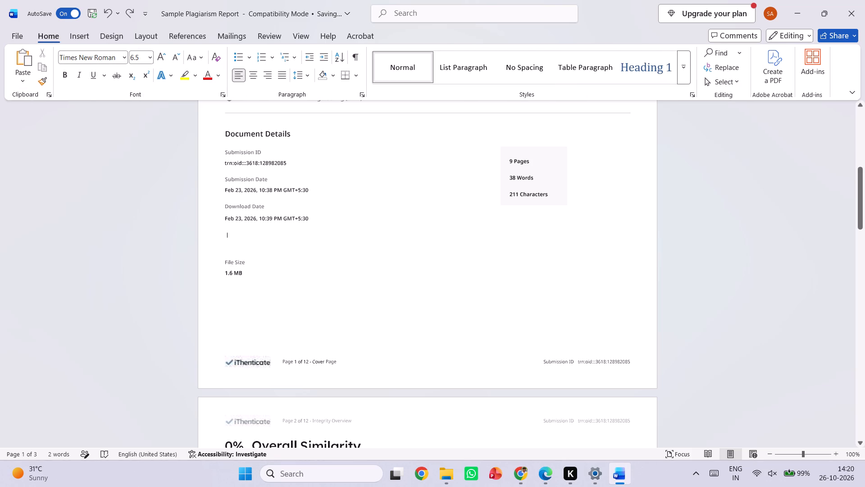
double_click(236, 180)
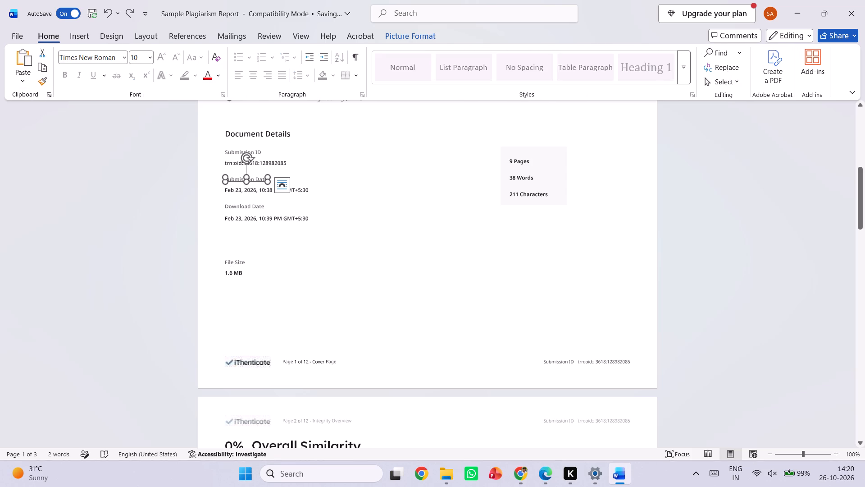
Move the File Size label up directly beneath the download date and its 1.6 MB value up below the label.
double_click(229, 261)
left_click_drag(228, 255, 231, 226)
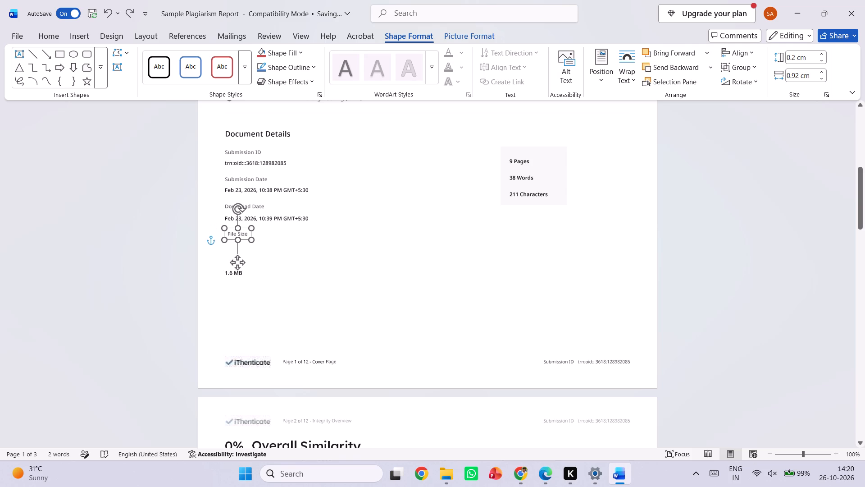
left_click_drag(231, 226, 230, 225)
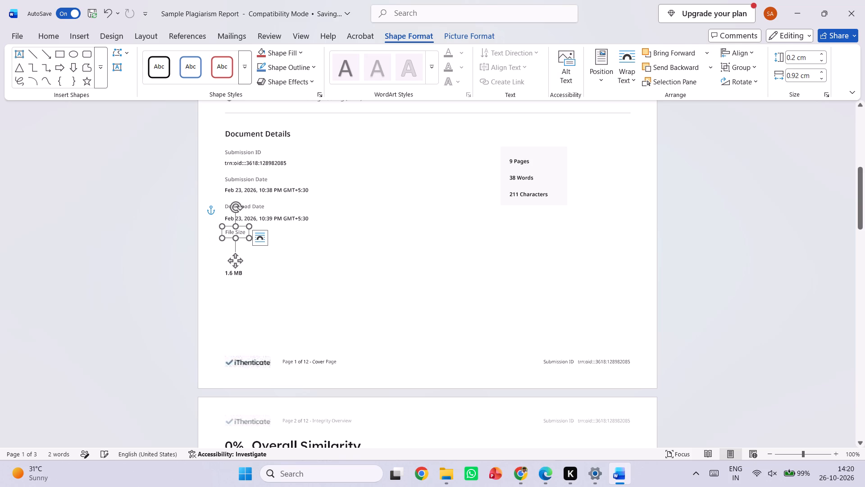
left_click(241, 274)
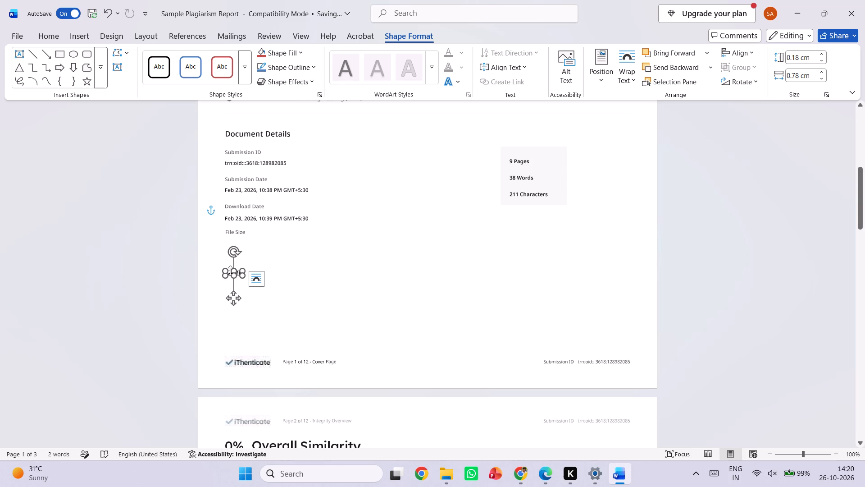
left_click(230, 271)
left_click_drag(230, 275, 229, 245)
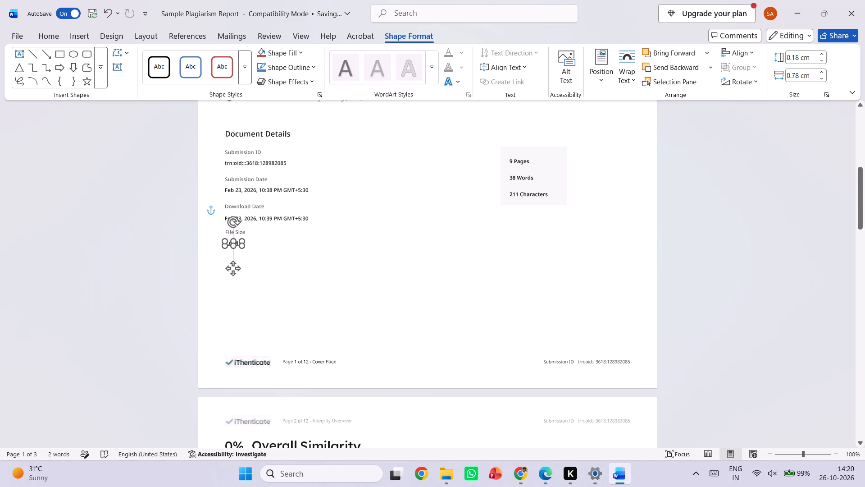
Nudge the 1.6 MB value up slightly so it sits closer beneath the File Size label.
left_click_drag(229, 245, 229, 242)
left_click(292, 243)
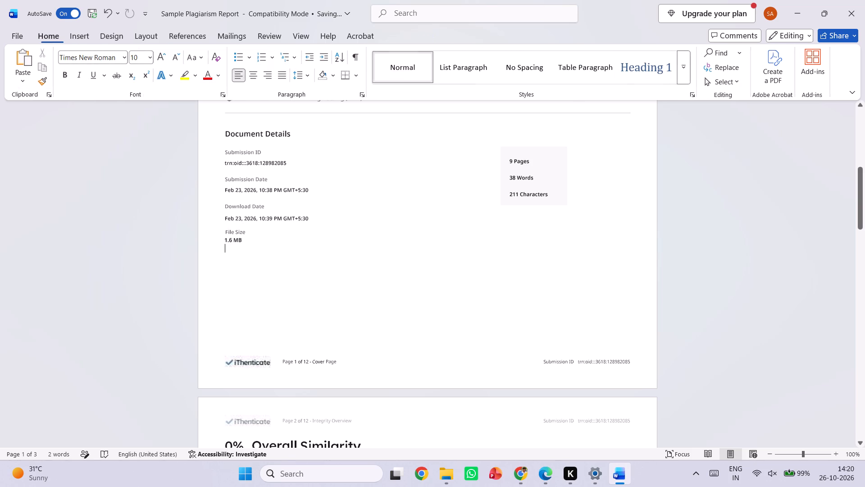
Check the edited cover page and save the Sample Plagiarism Report document.
scroll(292, 243, "up", 5)
scroll(292, 243, "down", 1)
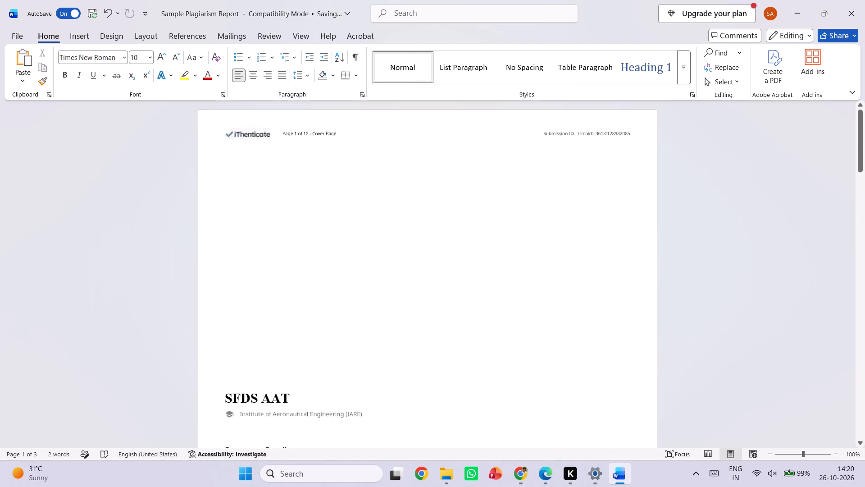
scroll(292, 243, "down", 1)
key("ctrl+s")
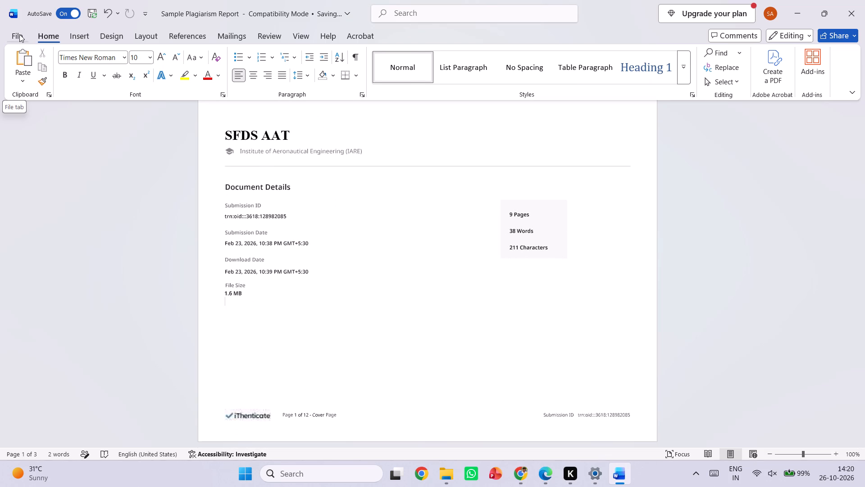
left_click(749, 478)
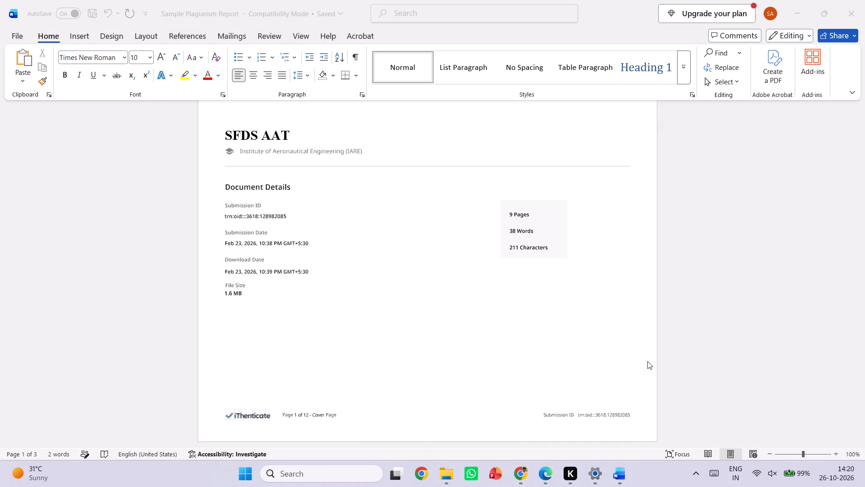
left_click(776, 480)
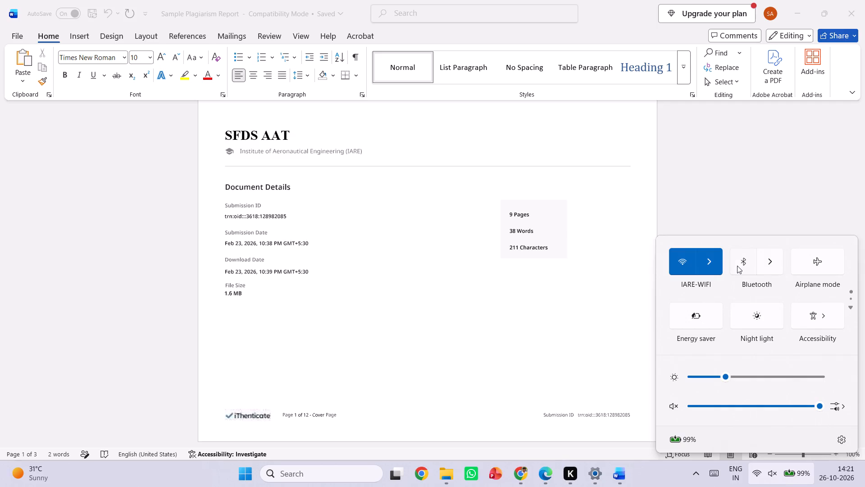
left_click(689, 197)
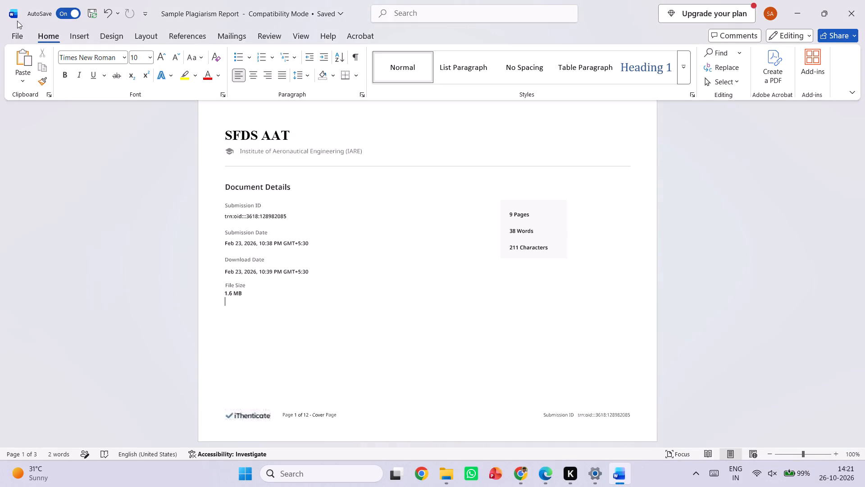
Start saving a copy of the Sample Plagiarism Report and browse for its save location.
left_click(14, 34)
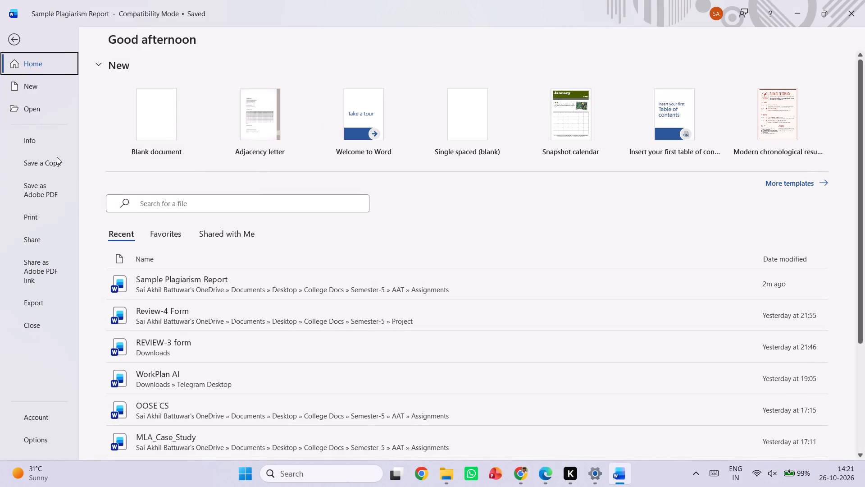
left_click(59, 153)
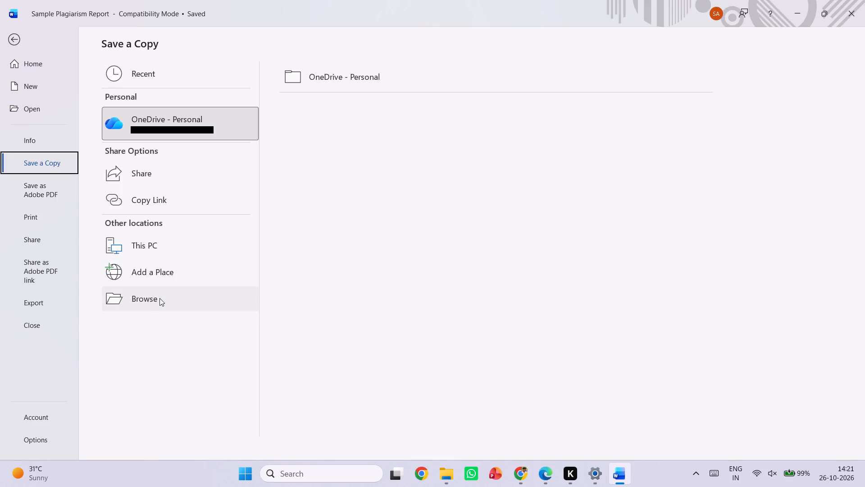
double_click(159, 298)
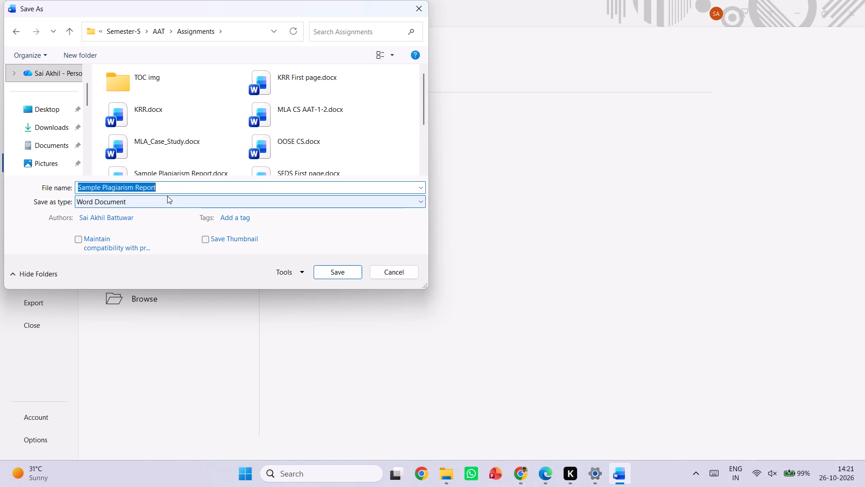
Save a copy of the edited plagiarism report as a PDF named SFDS 1 in the Assignments folder.
type("SFDS 1")
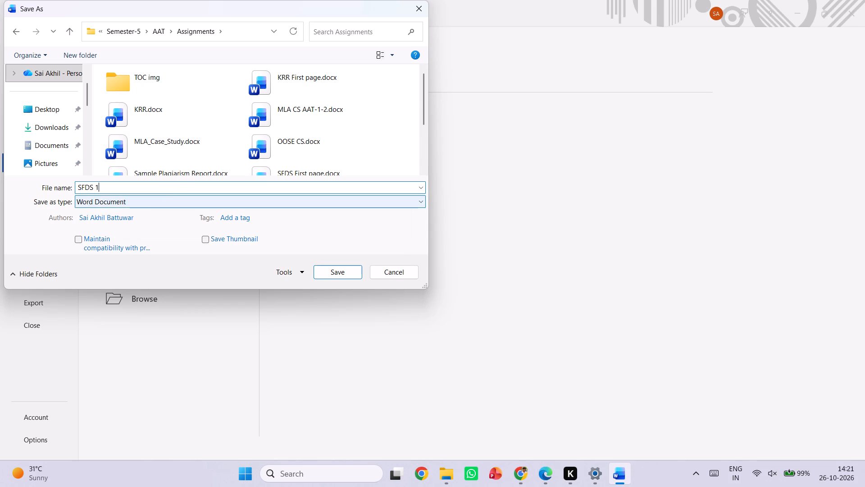
left_click(117, 197)
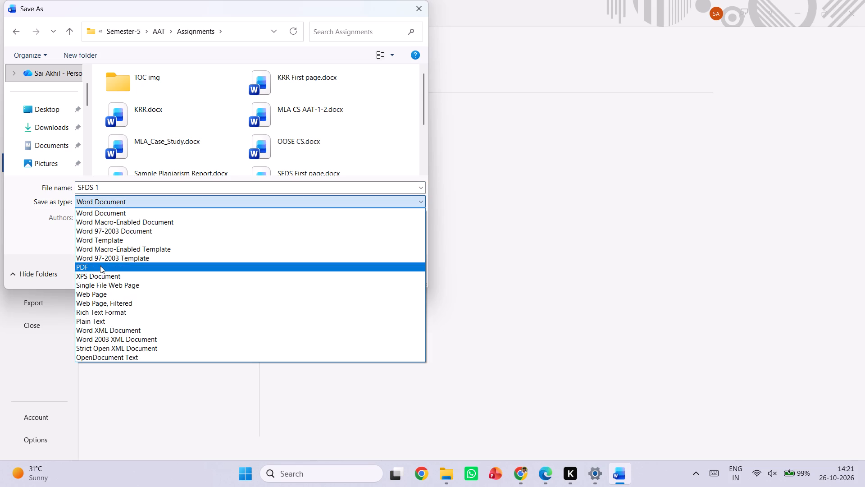
left_click(100, 266)
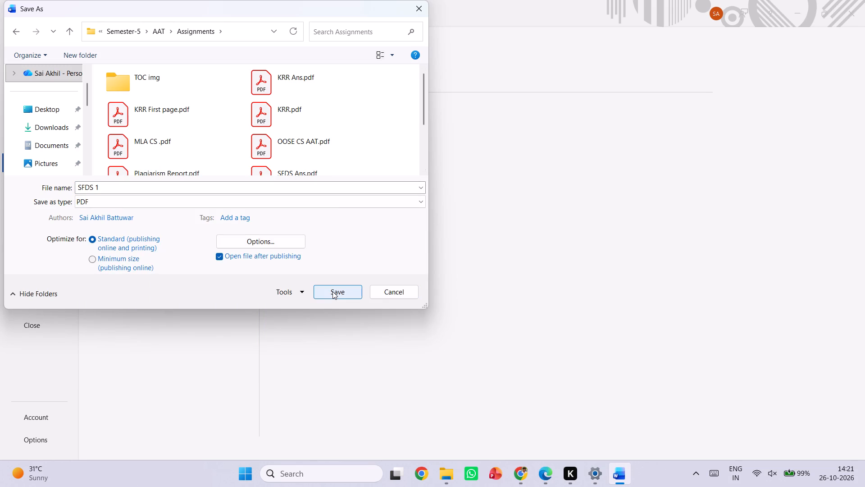
left_click(332, 291)
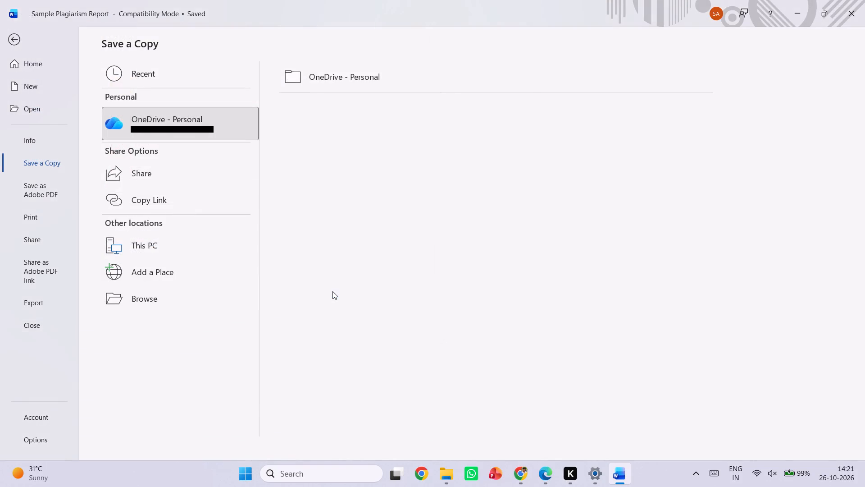
Switch to the iLovePDF merge page in Chrome to choose the SFDS files for merging.
left_click(513, 478)
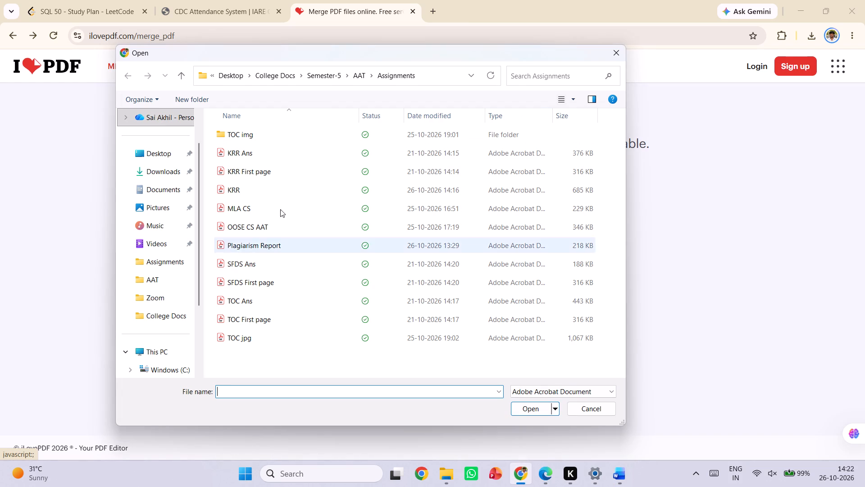
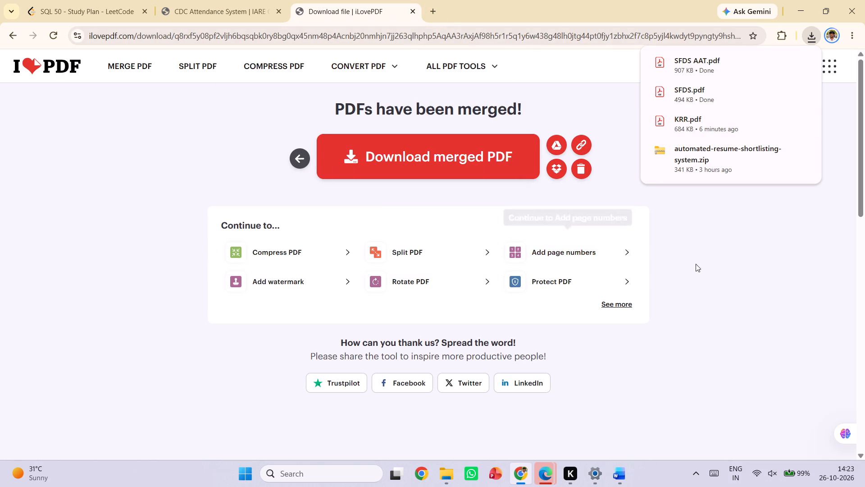
Switch to the plagiarism report in Word, change its cover title to TOC AAT, and save the document.
left_click(627, 481)
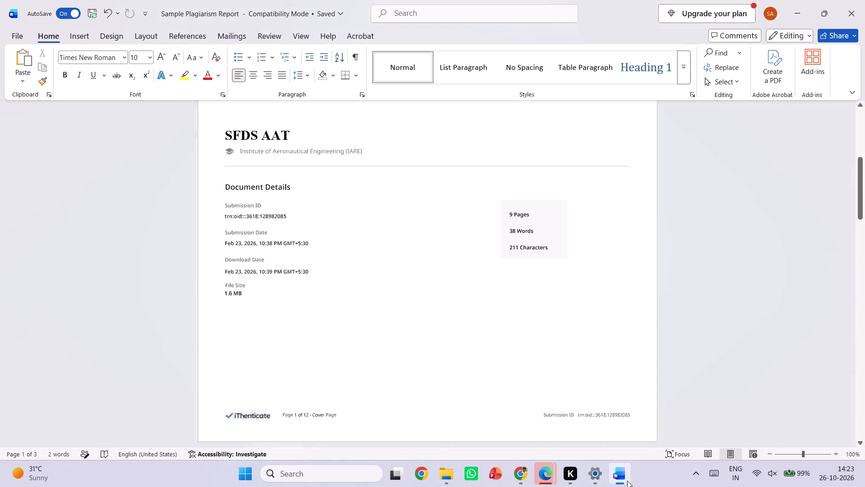
scroll(293, 203, "up", 1)
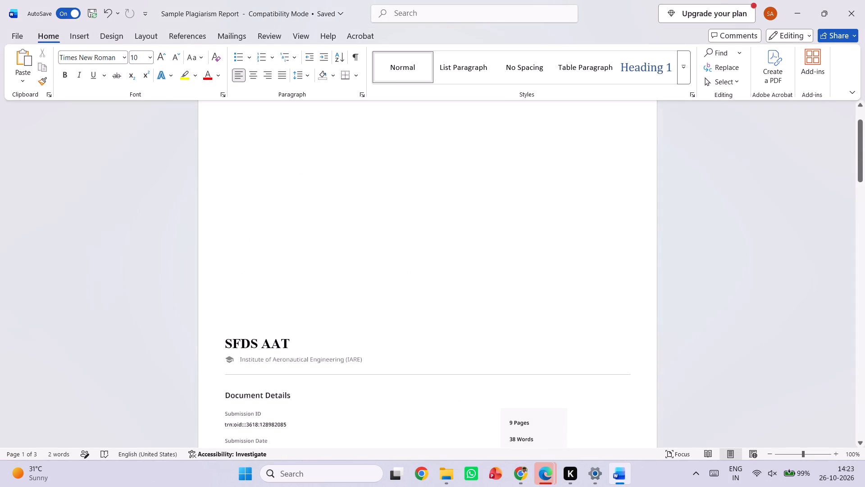
left_click(256, 342)
key("BackSpace")
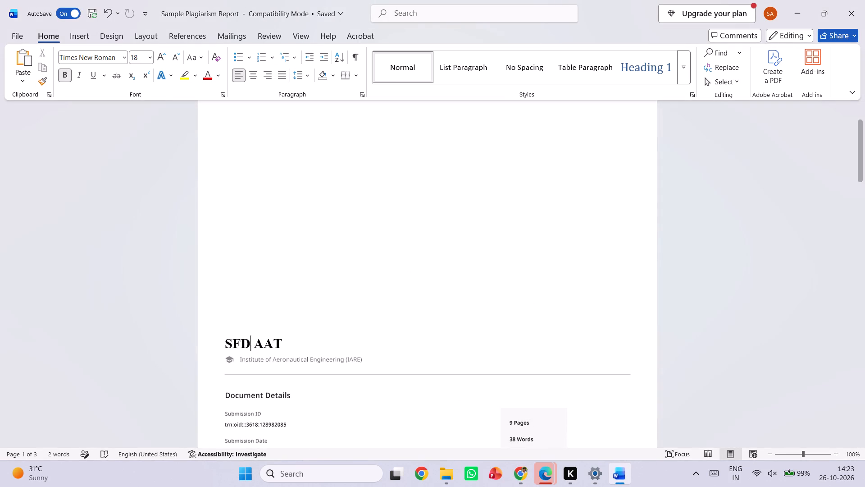
key("BackSpace")
key("BackSpace")
key("BackSpace")
type("TOC")
key("ctrl+s")
key("ctrl+s")
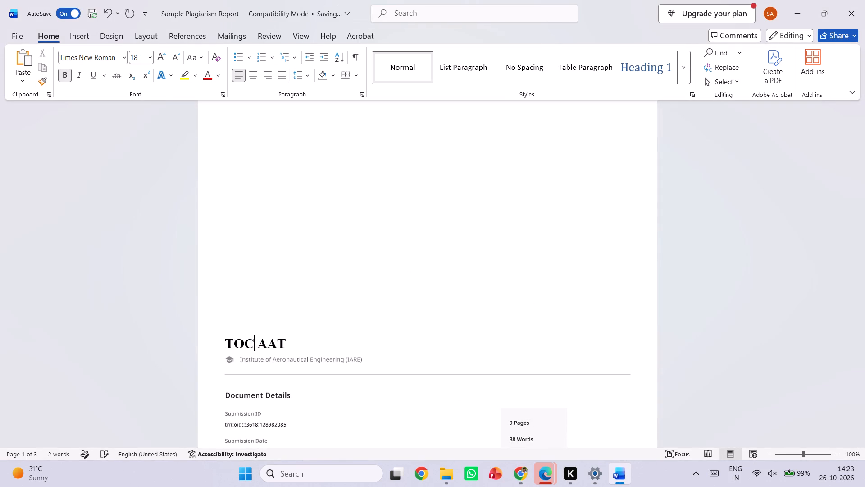
Save a copy of the plagiarism report as a PDF named TOC 1 in the Assignments folder.
left_click(22, 31)
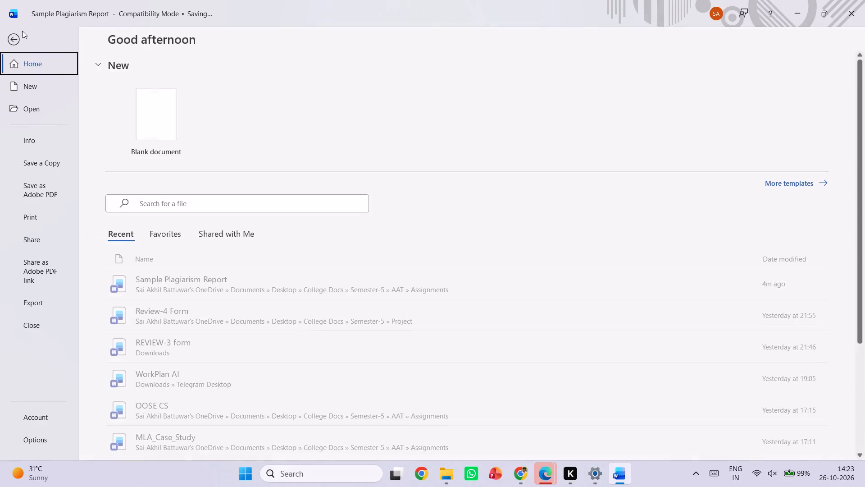
left_click(36, 161)
double_click(140, 289)
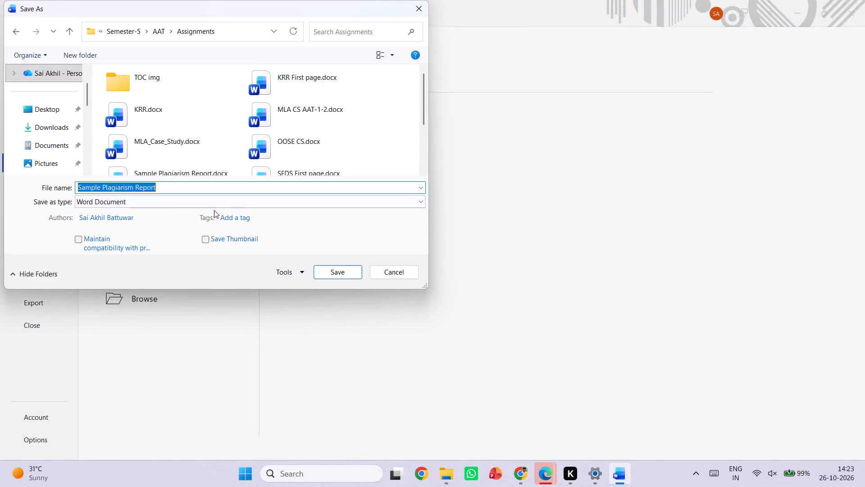
left_click(169, 202)
left_click(110, 266)
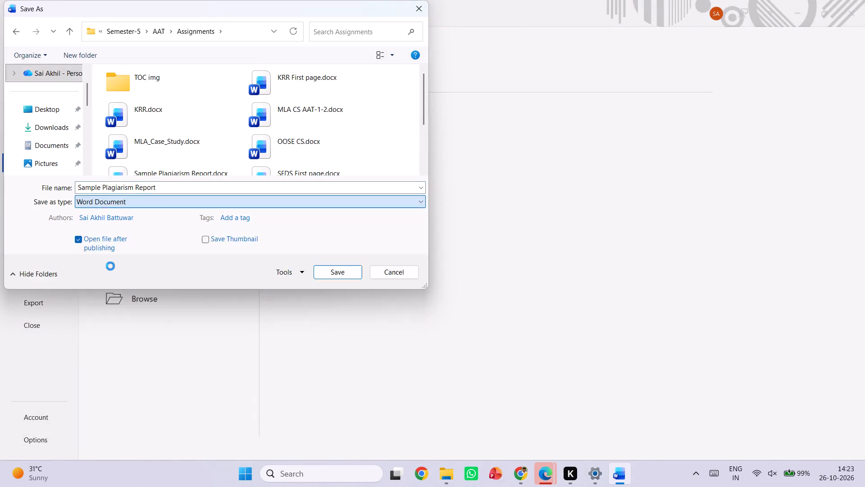
left_click(161, 184)
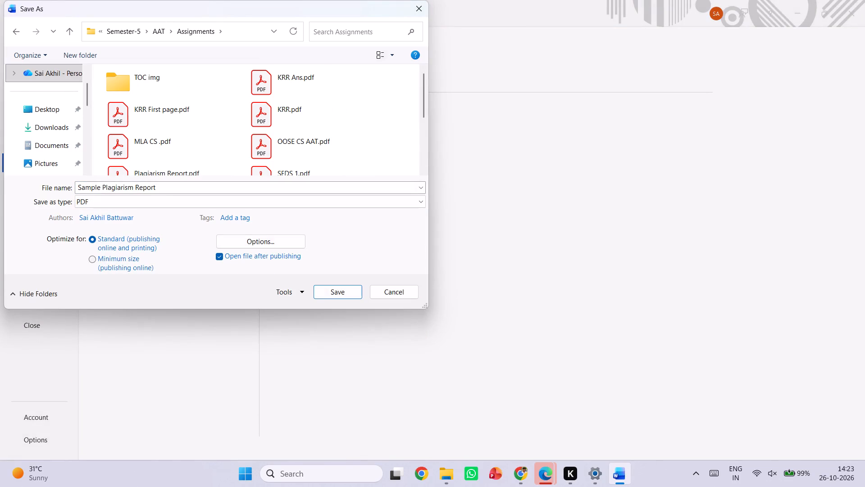
left_click(155, 187)
type("TOC 1")
key("Return")
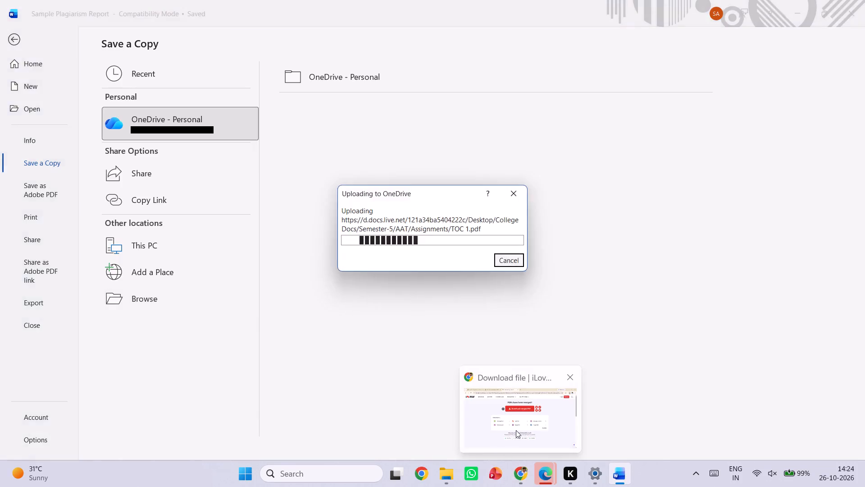
Switch to Chrome, return to the iLovePDF merge page and browse the Assignments folder for the TOC PDFs.
left_click(516, 429)
scroll(421, 191, "right", 5)
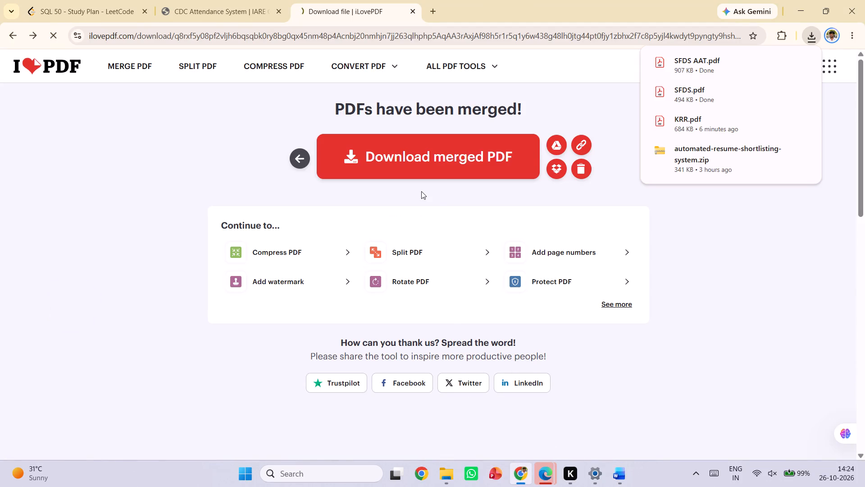
left_click(421, 191)
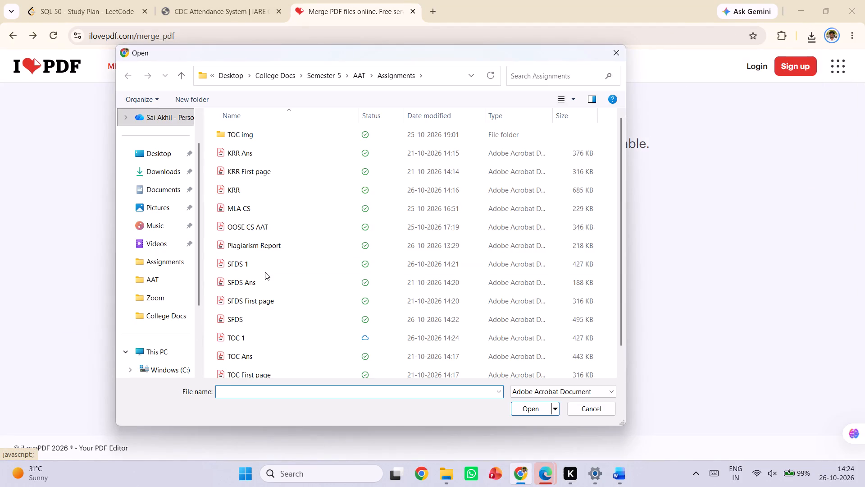
scroll(265, 272, "down", 2)
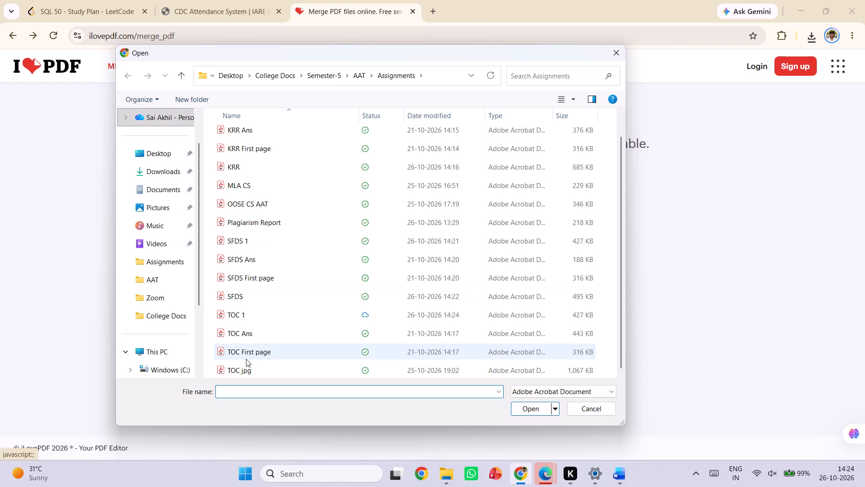
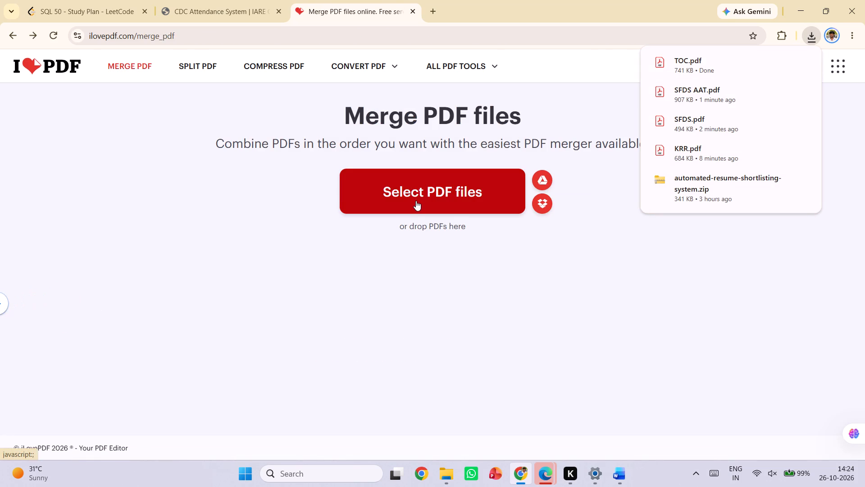
left_click(416, 201)
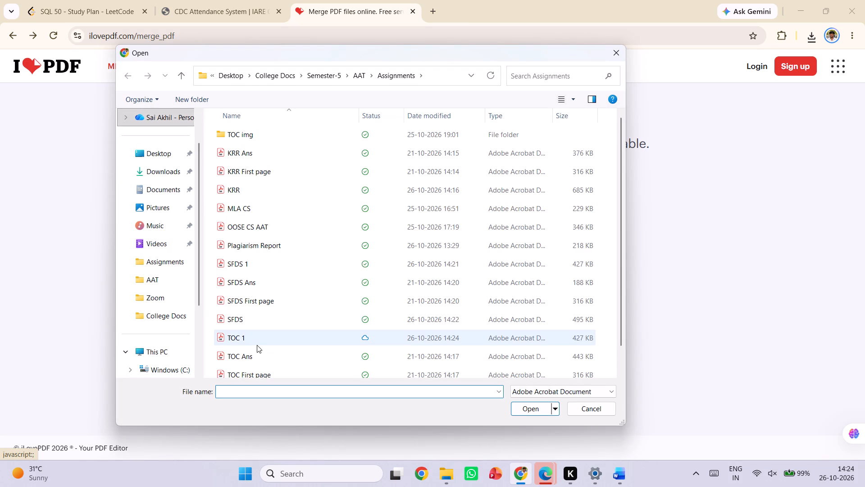
left_click(520, 76)
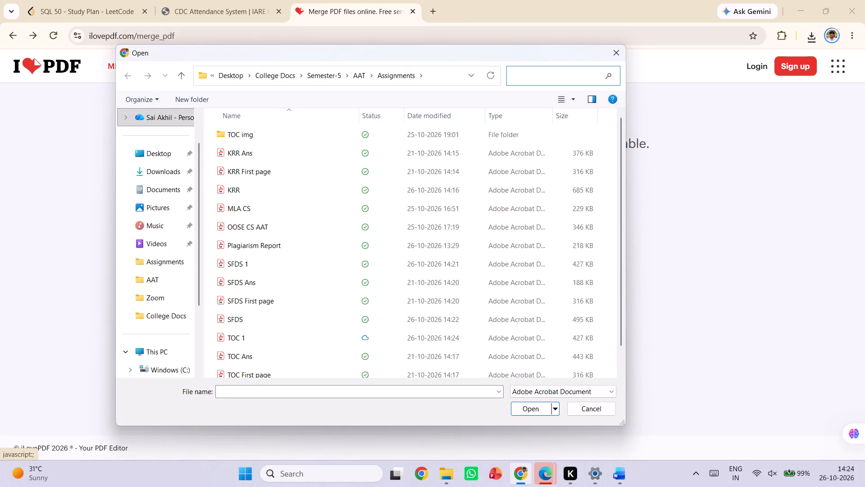
type("TOC")
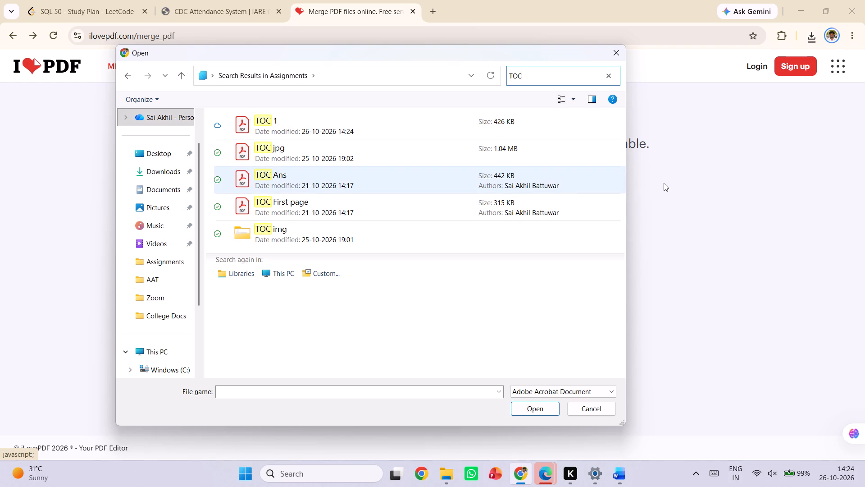
left_click(812, 31)
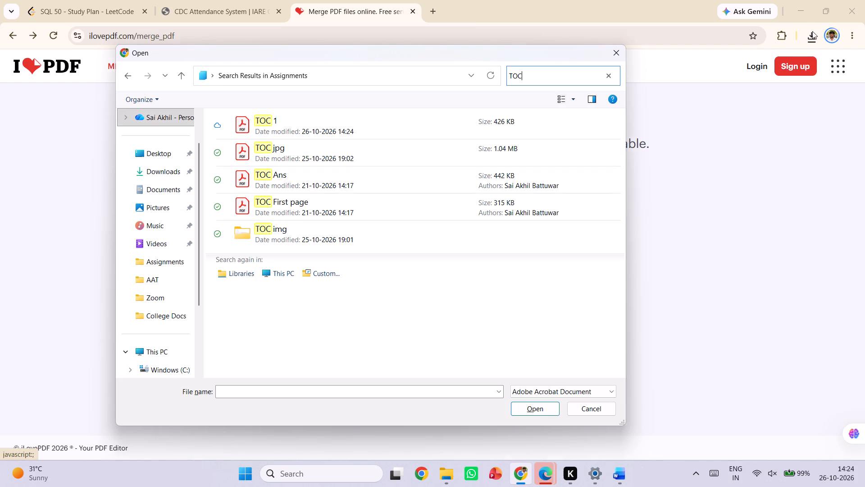
left_click(612, 55)
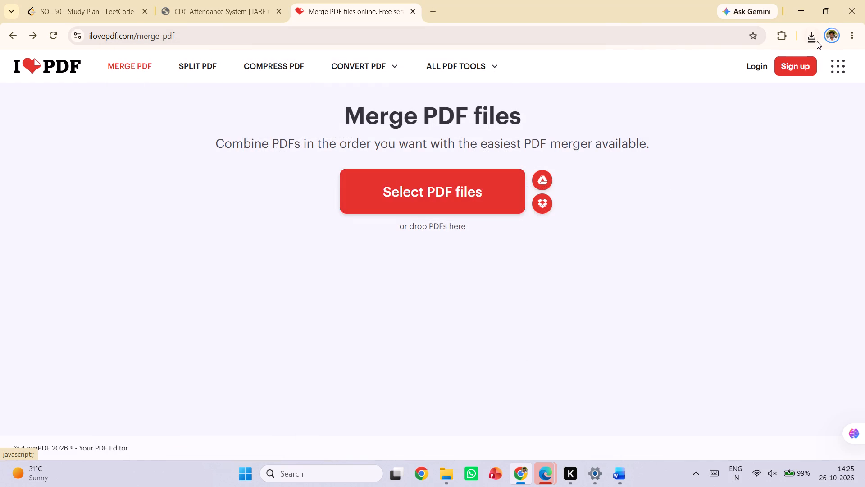
left_click(820, 41)
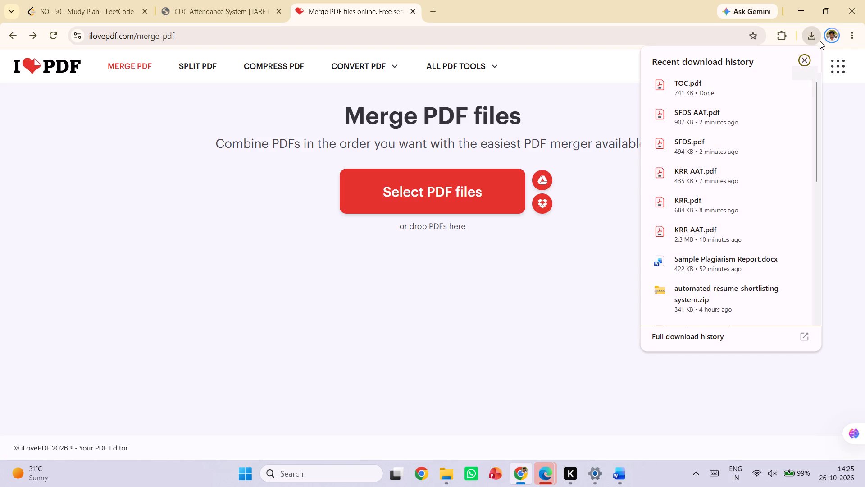
left_click(555, 299)
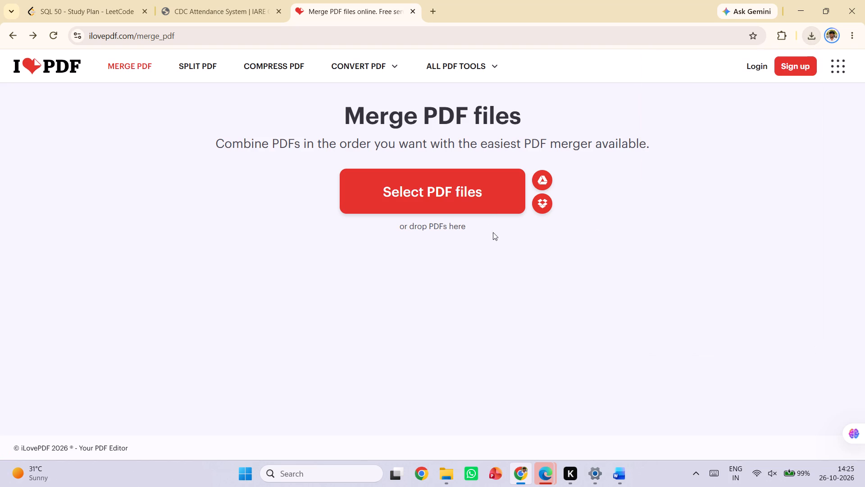
From the merge page's file picker, copy the TOC PDF from the AAT folder into the Assignments folder.
left_click(483, 200)
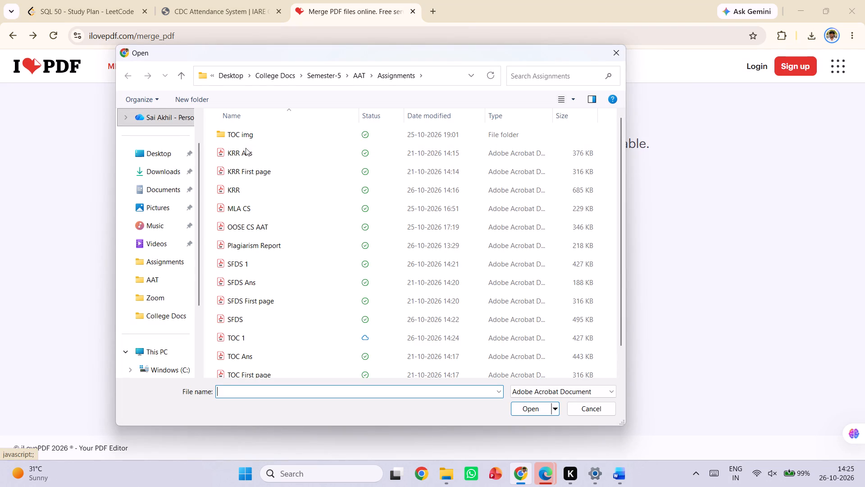
left_click(357, 70)
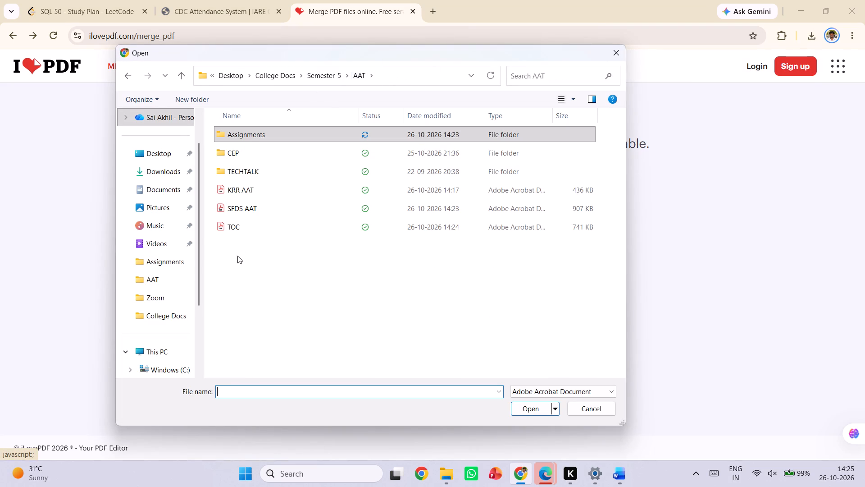
left_click(245, 231)
key("ctrl+c")
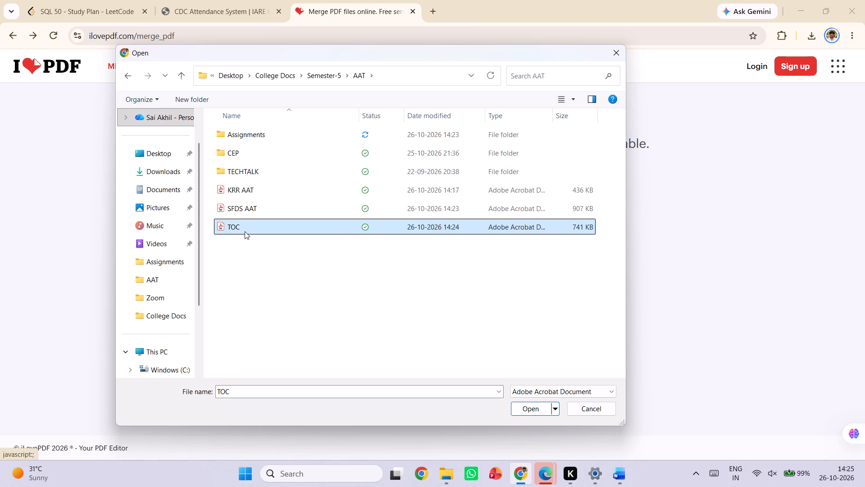
double_click(243, 128)
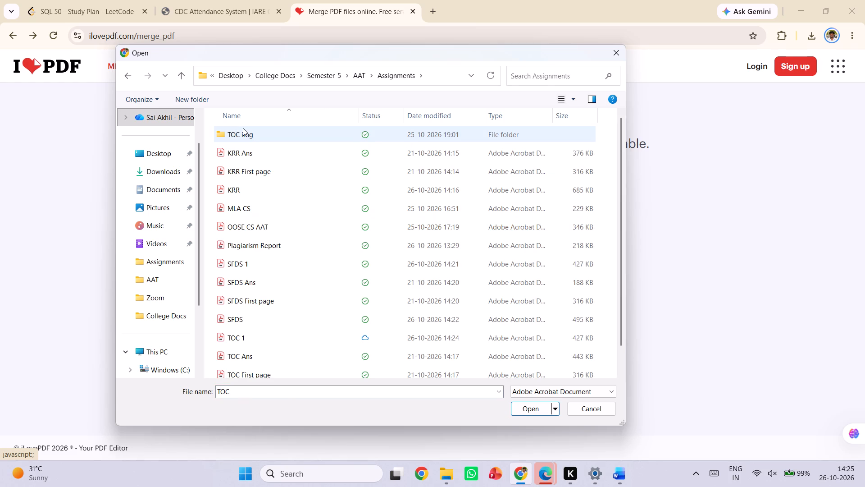
key("ctrl+v")
left_click(243, 128, "ctrl")
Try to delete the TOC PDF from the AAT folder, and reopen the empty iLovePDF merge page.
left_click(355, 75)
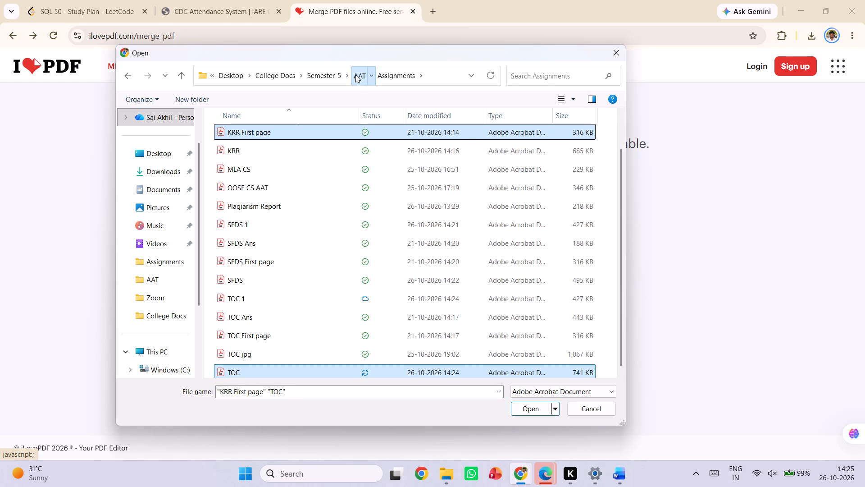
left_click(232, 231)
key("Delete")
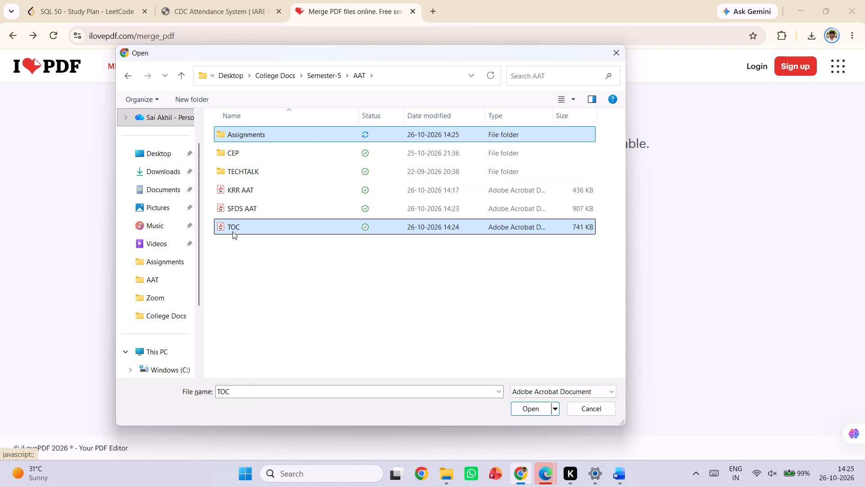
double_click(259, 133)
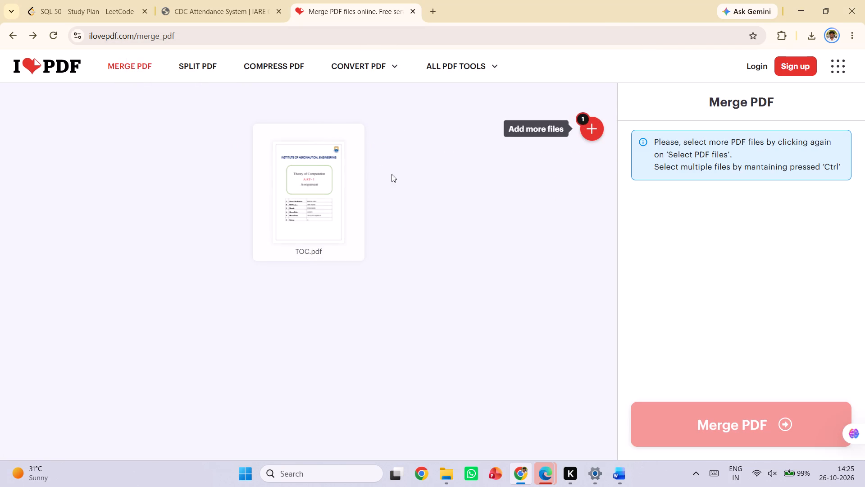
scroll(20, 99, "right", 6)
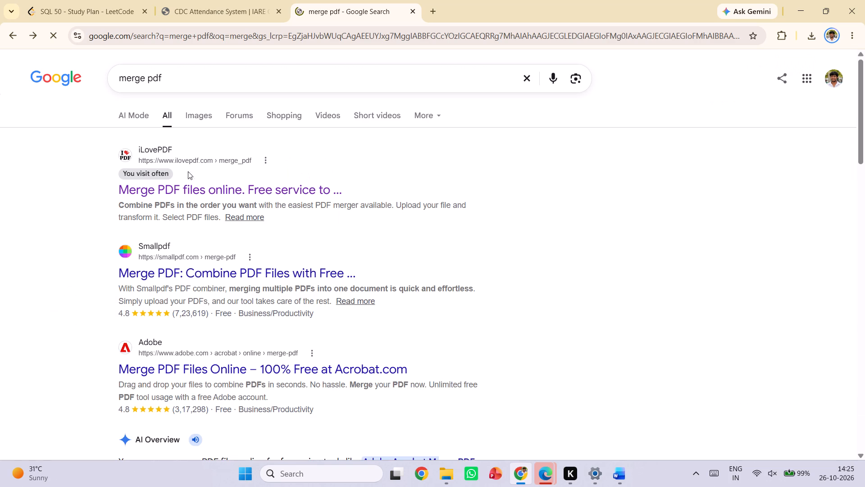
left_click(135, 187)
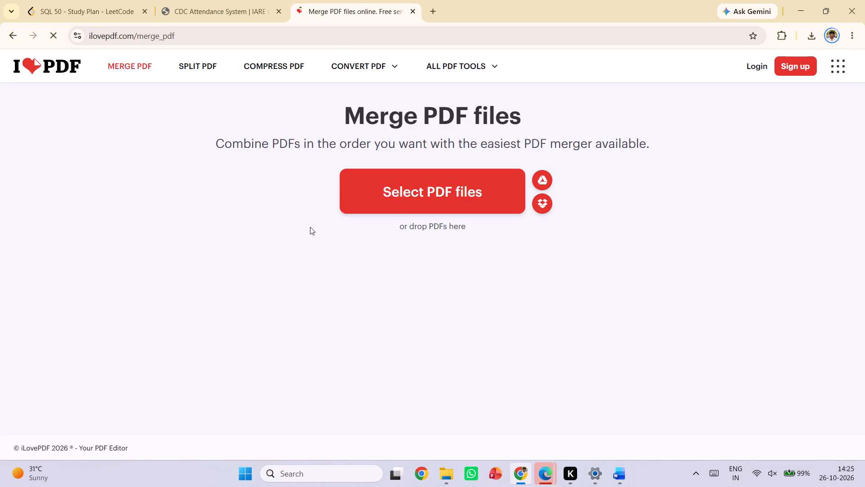
Delete the TOC PDF from the AAT folder using the merge page's file picker.
left_click(372, 196)
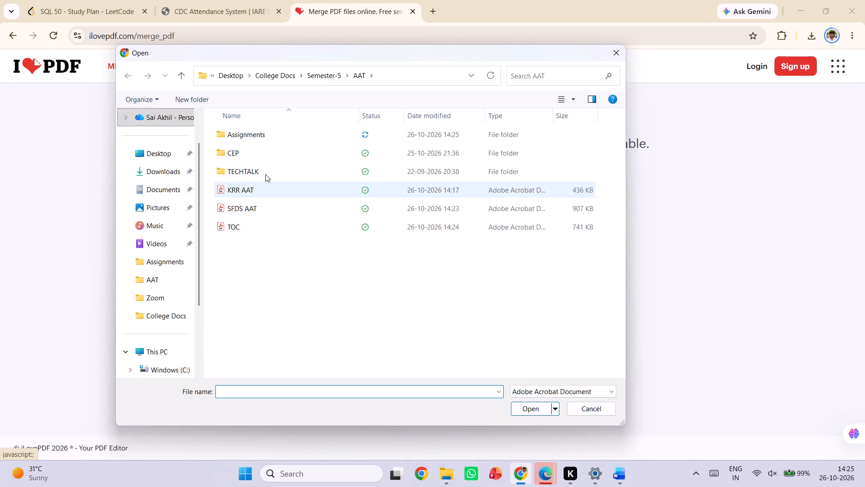
left_click(245, 225)
key("Delete")
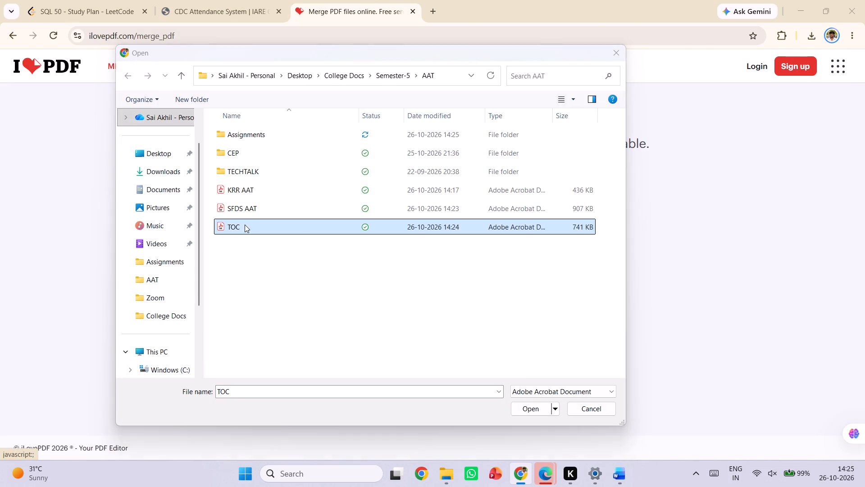
Search the Assignments folder for TOC and add the TOC and TOC 1 PDFs to the merge.
double_click(240, 129)
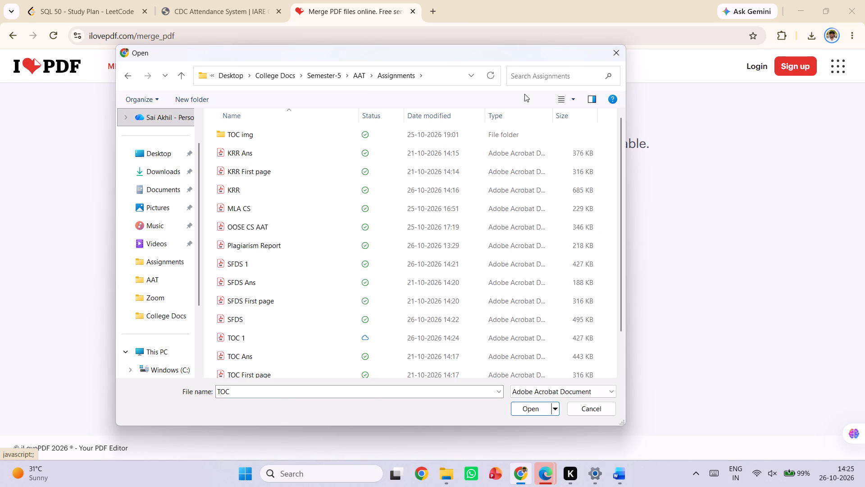
left_click(519, 79)
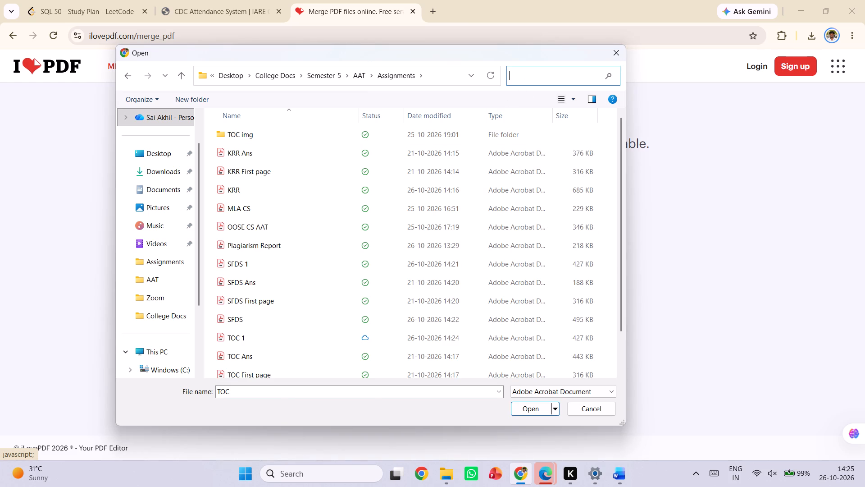
type("TOC")
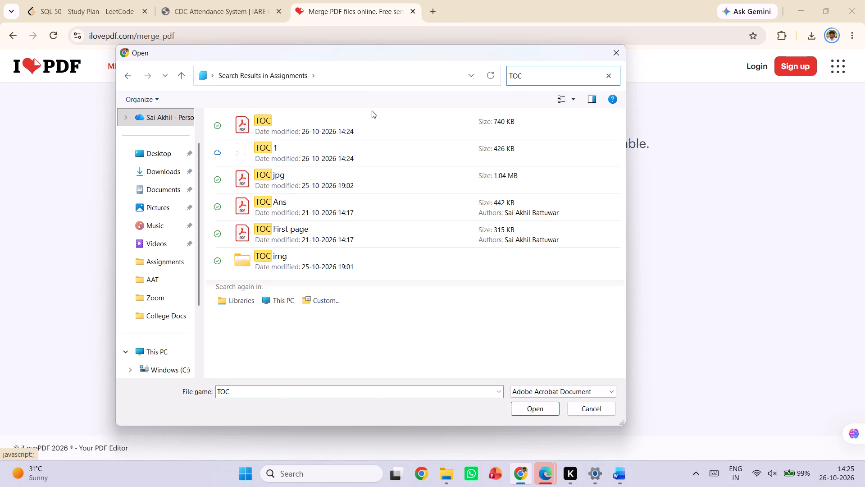
left_click(329, 132)
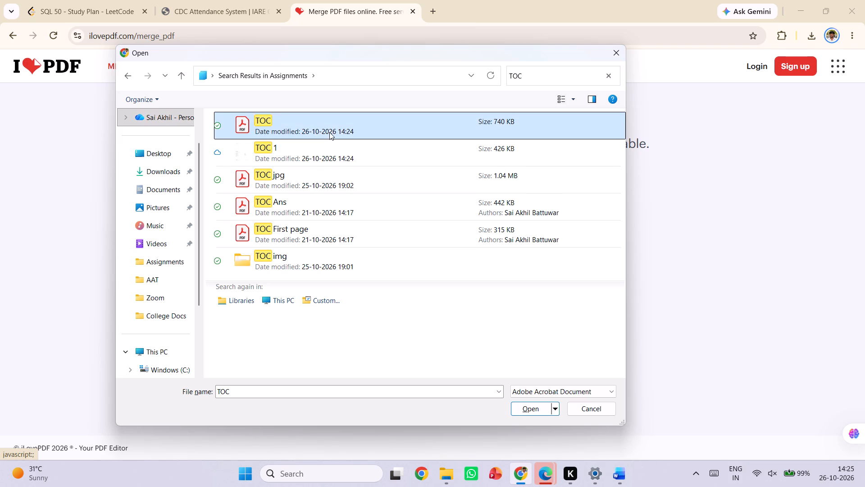
key("shift+Down")
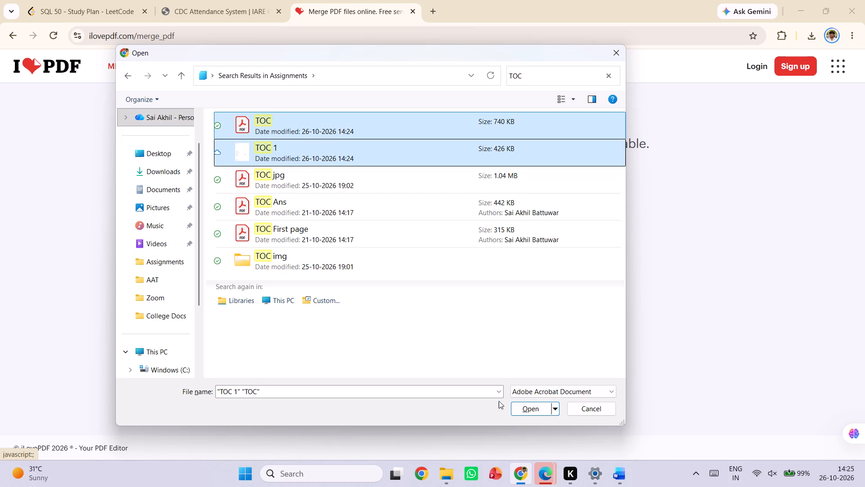
left_click(521, 402)
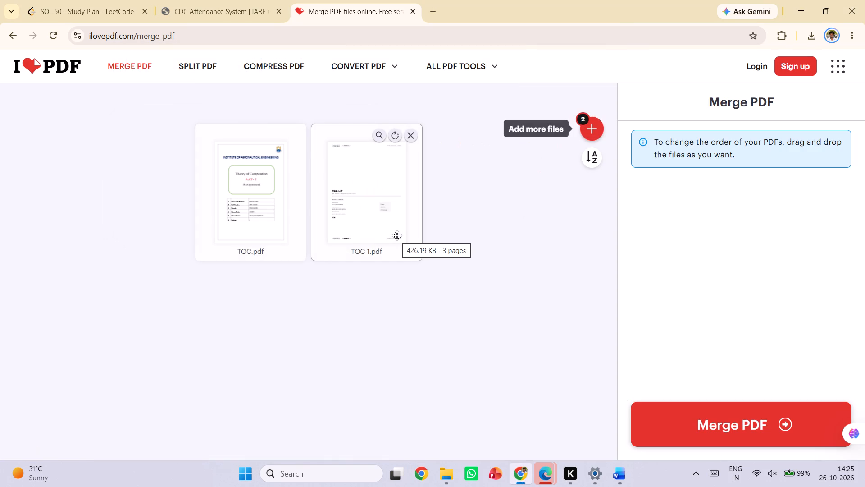
left_click_drag(397, 235, 174, 201)
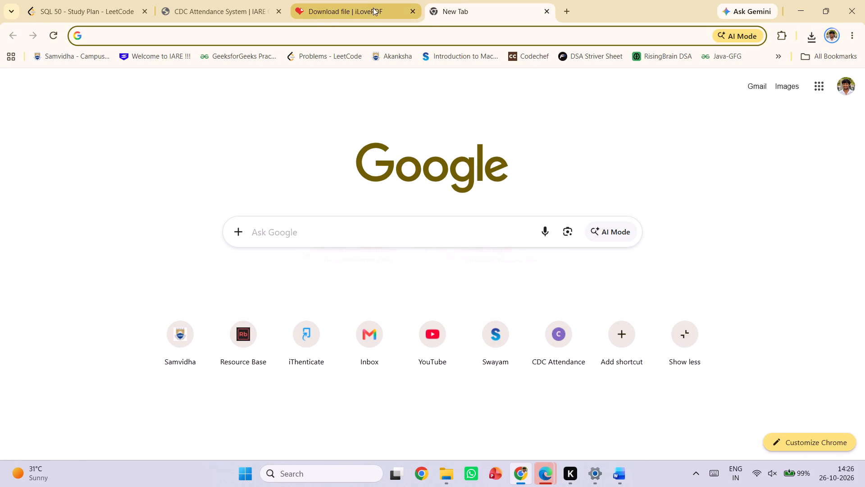
left_click(410, 12)
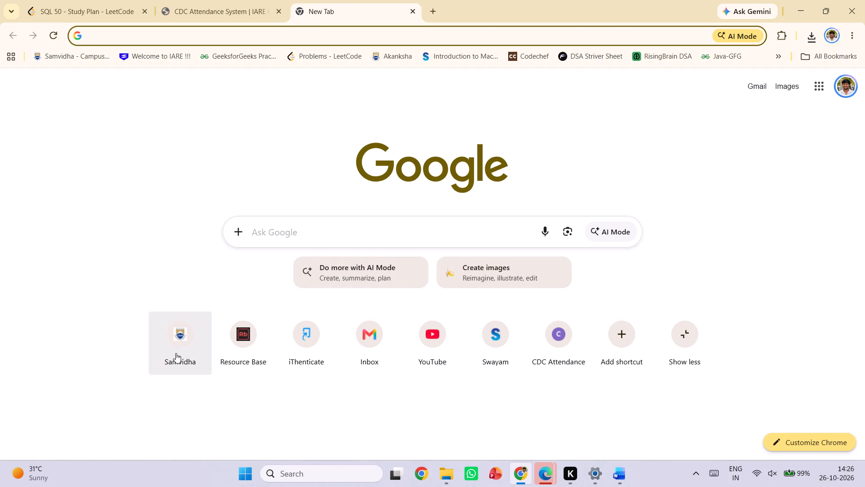
left_click(169, 371)
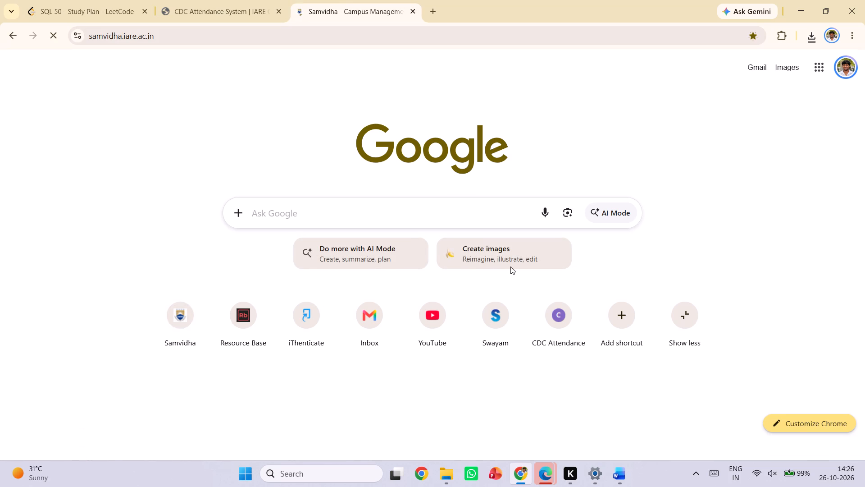
left_click(442, 236)
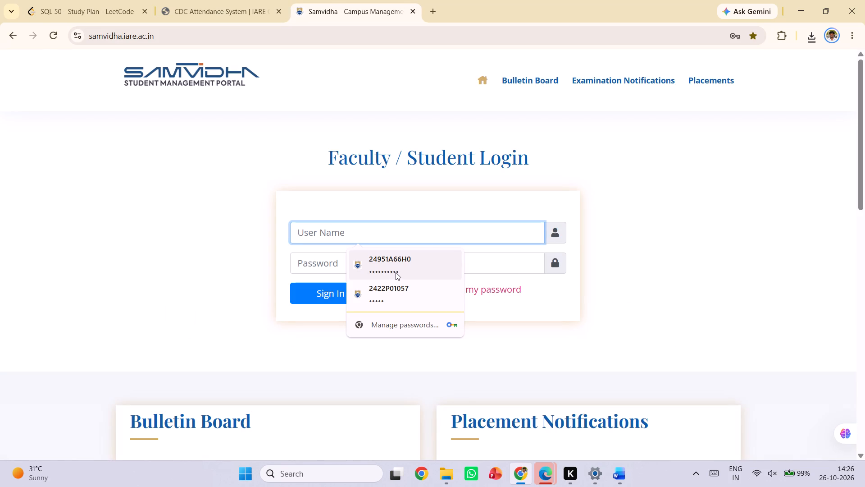
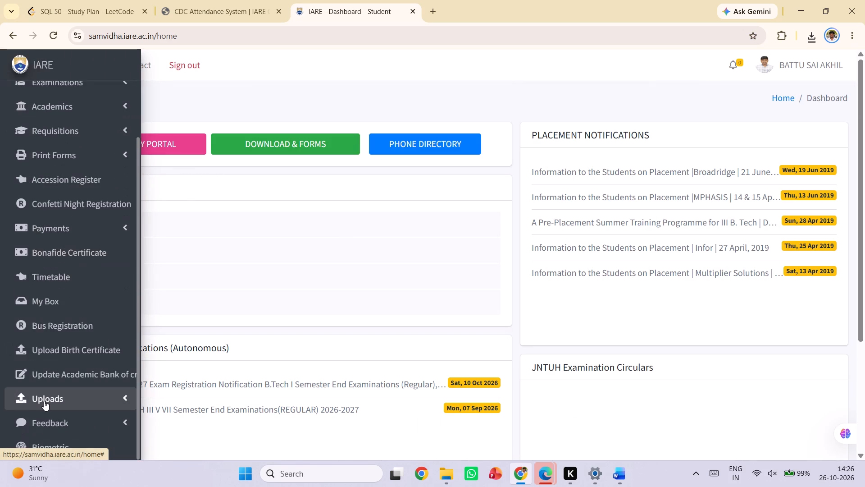
Open the AAT-I upload page from the portal's Uploads section.
left_click(44, 401)
scroll(44, 401, "down", 6)
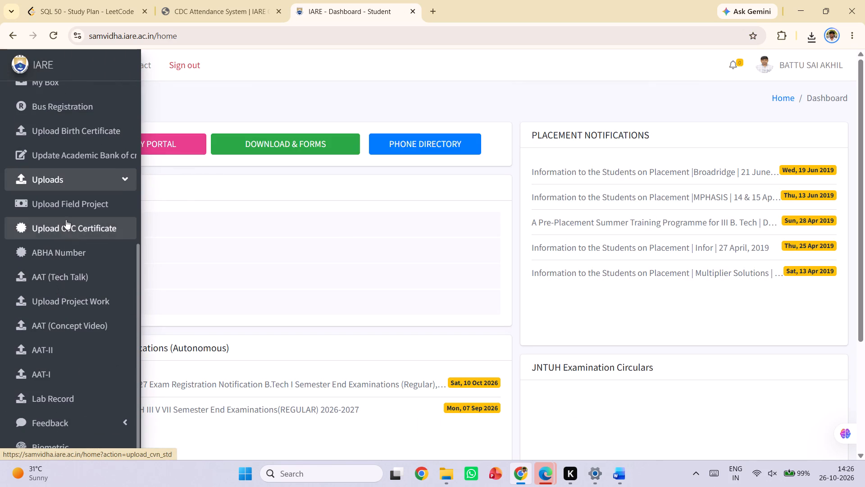
scroll(69, 231, "down", 2)
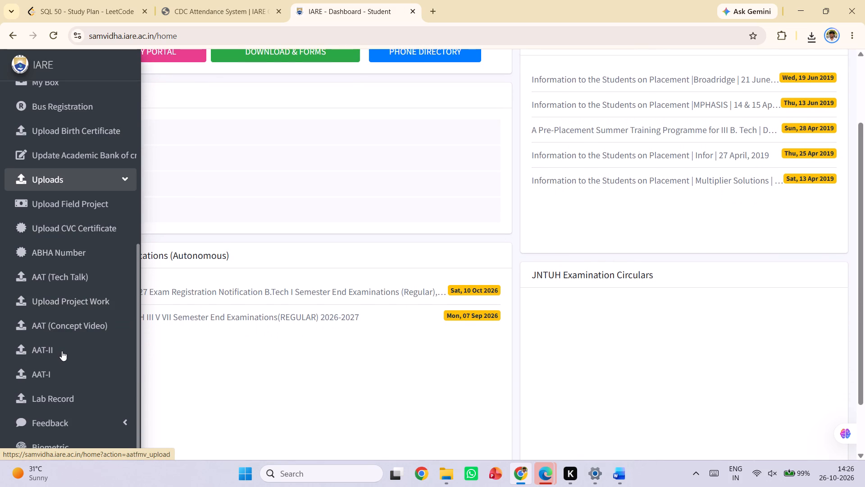
left_click(53, 369)
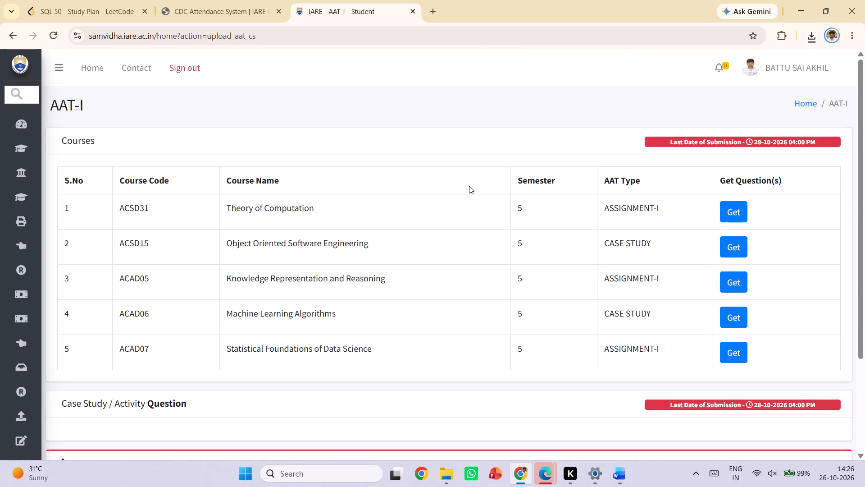
Get the Theory of Computation (ACSD31) assignment questions and delete the previously uploaded answer file.
scroll(469, 186, "down", 1)
left_click(736, 178)
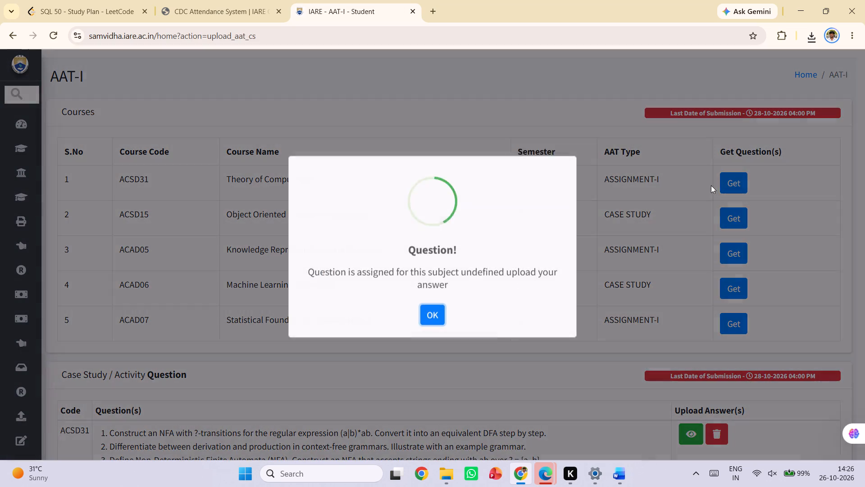
left_click(442, 319)
scroll(442, 319, "down", 3)
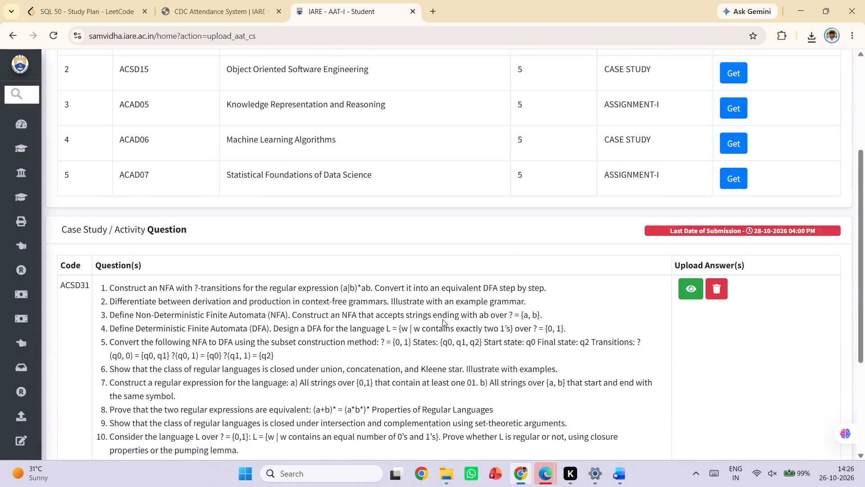
scroll(442, 319, "down", 1)
left_click(719, 261)
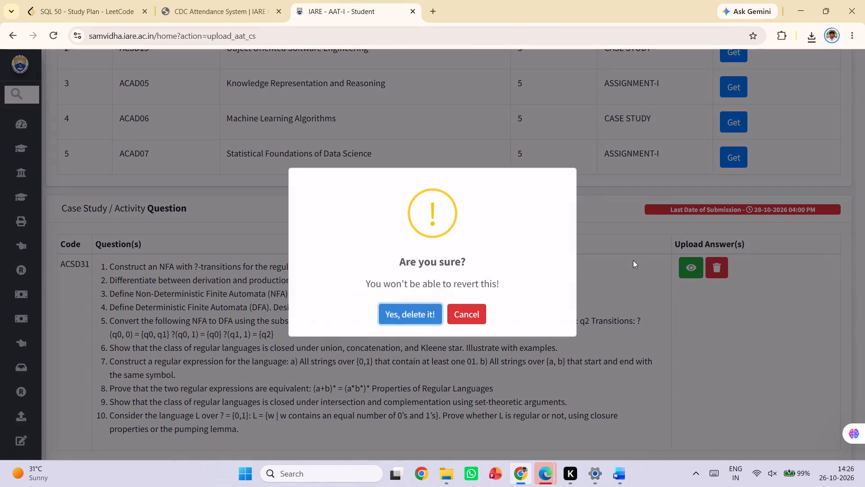
left_click(426, 321)
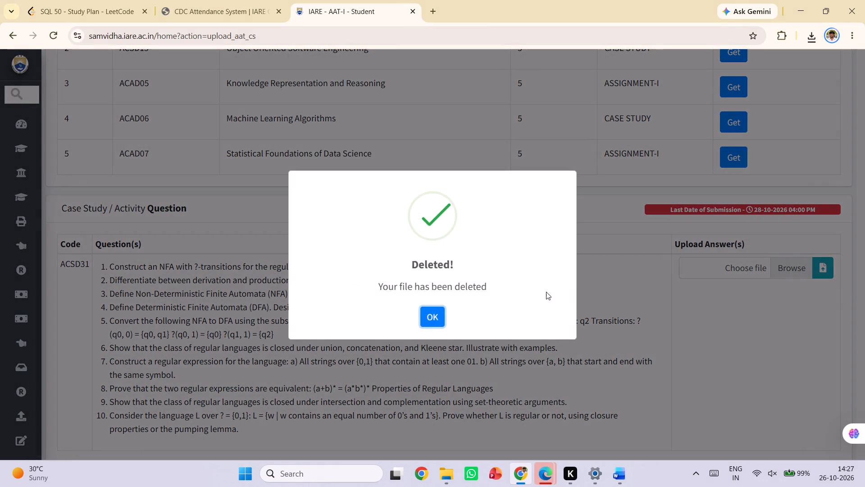
left_click(431, 321)
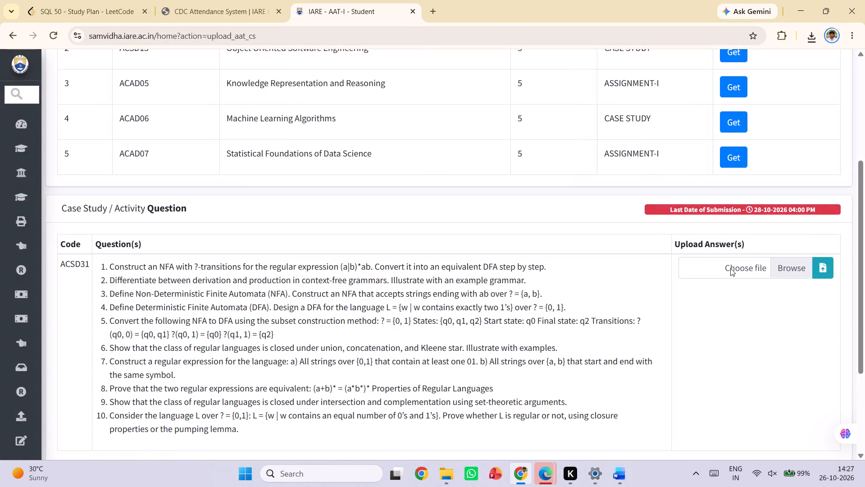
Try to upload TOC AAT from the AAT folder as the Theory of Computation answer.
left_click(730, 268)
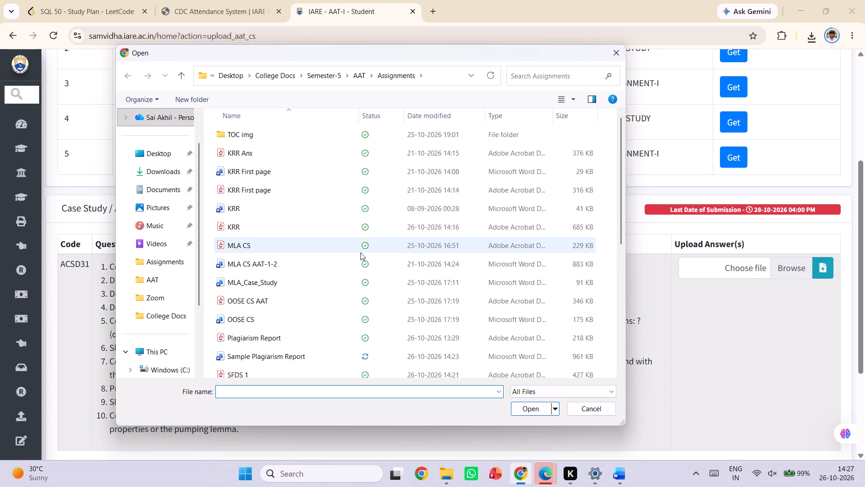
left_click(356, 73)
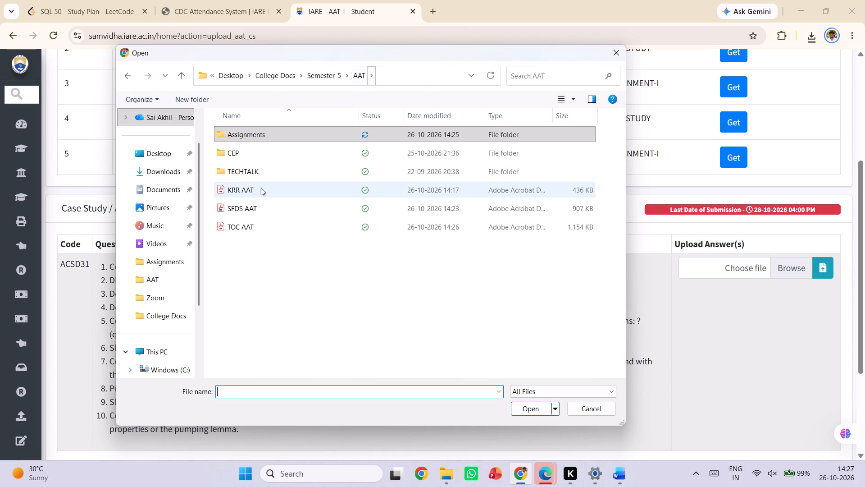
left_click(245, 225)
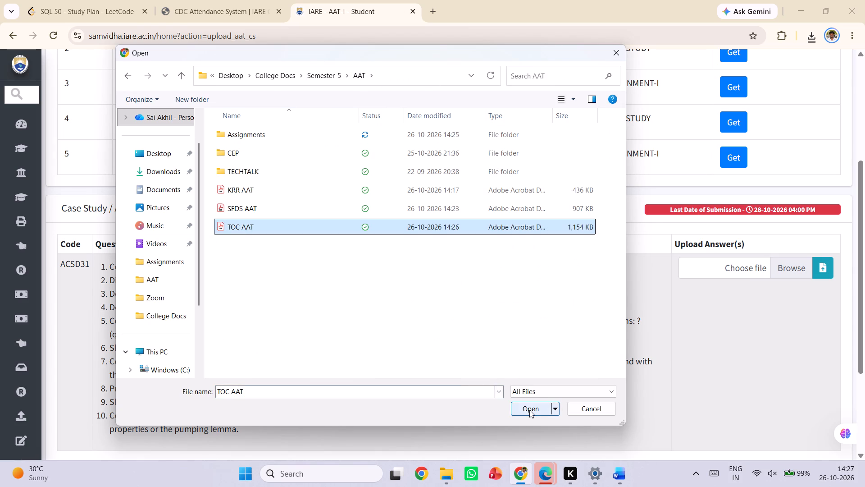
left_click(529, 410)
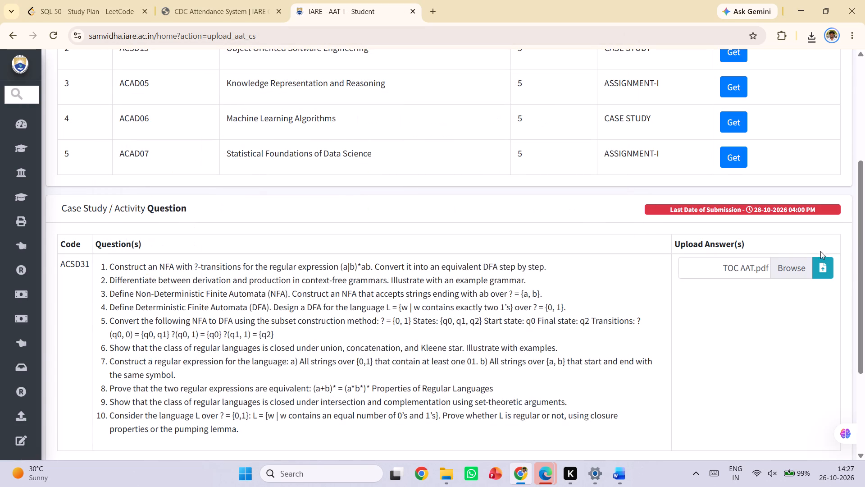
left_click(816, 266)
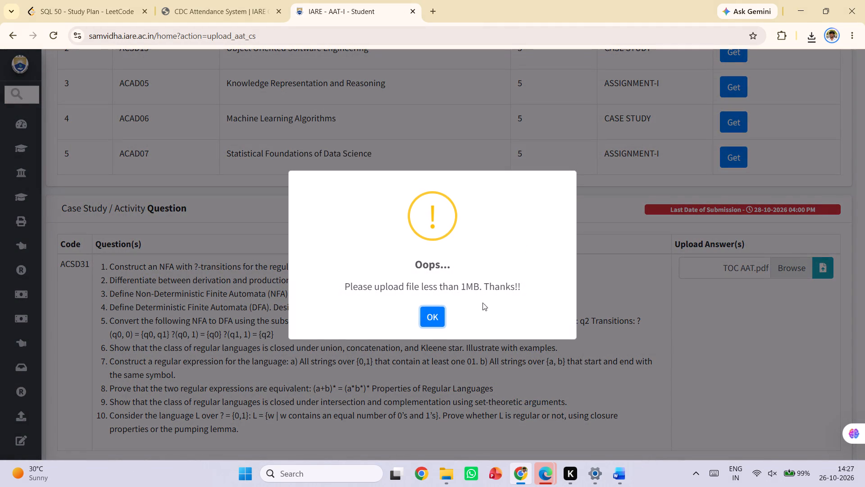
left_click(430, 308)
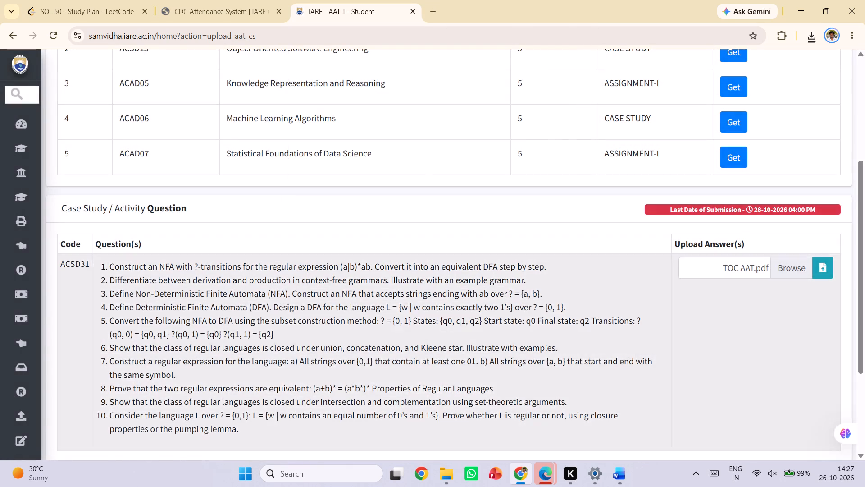
Get the Knowledge Representation and Reasoning (ACAD05) questions and delete the previously uploaded answer file.
scroll(432, 250, "up", 3)
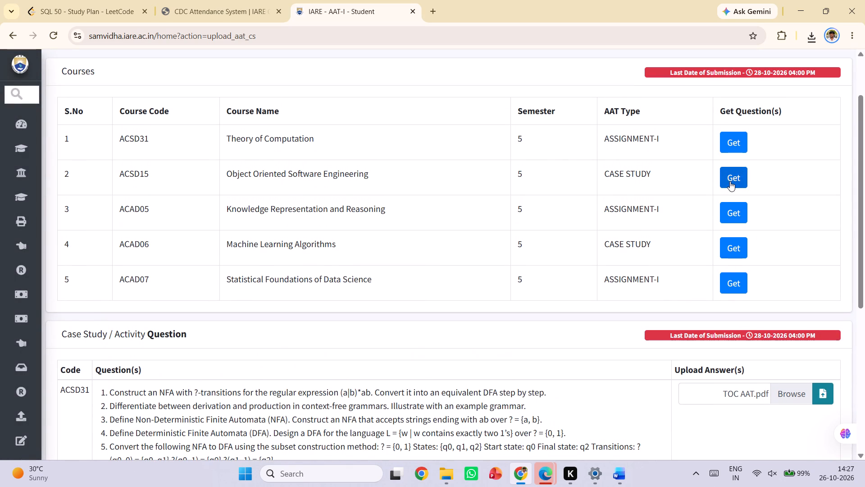
left_click(729, 209)
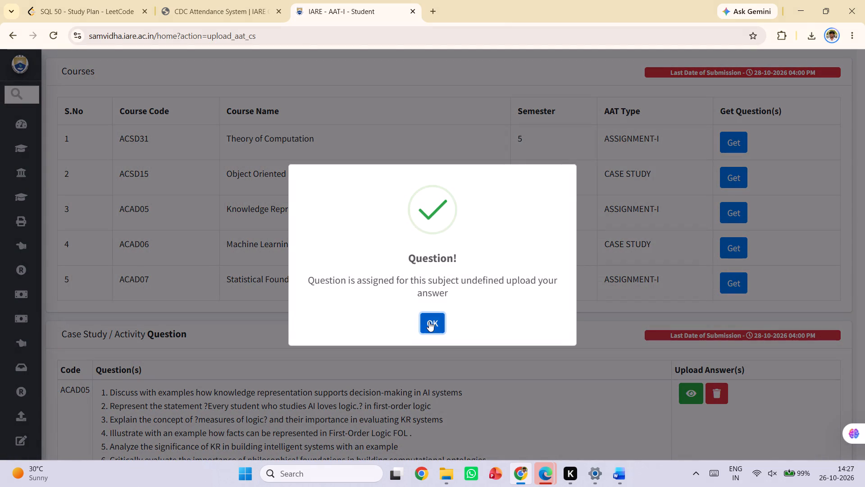
left_click(429, 322)
left_click(715, 396)
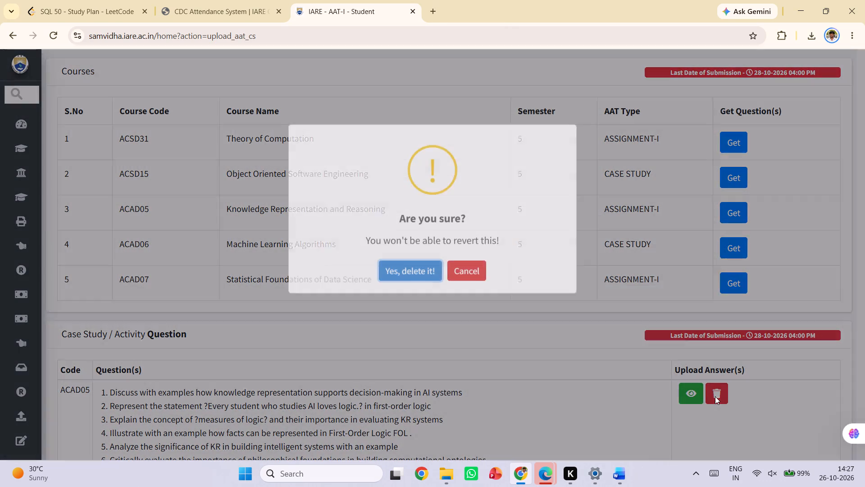
left_click(428, 310)
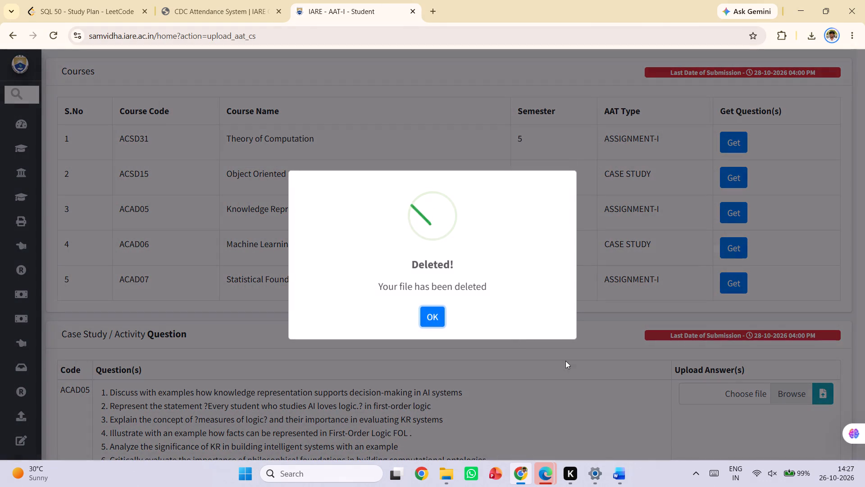
left_click(435, 313)
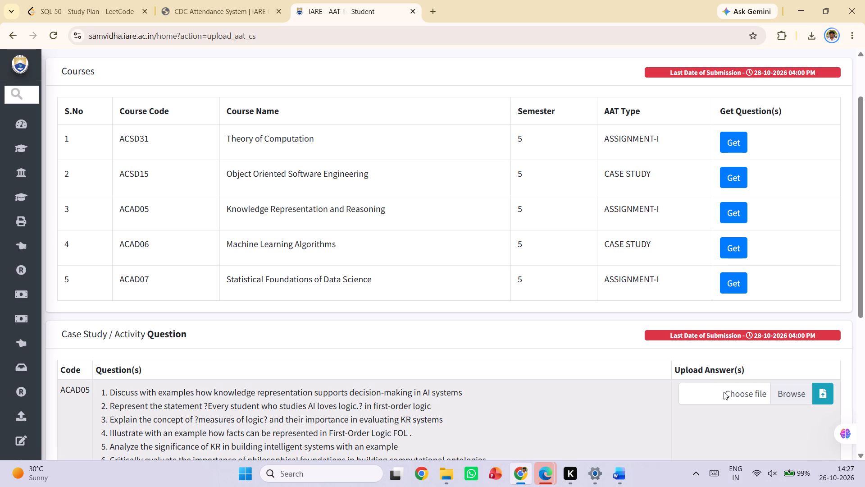
Upload KRR AAT from the AAT folder as the Knowledge Representation and Reasoning answer.
left_click(724, 392)
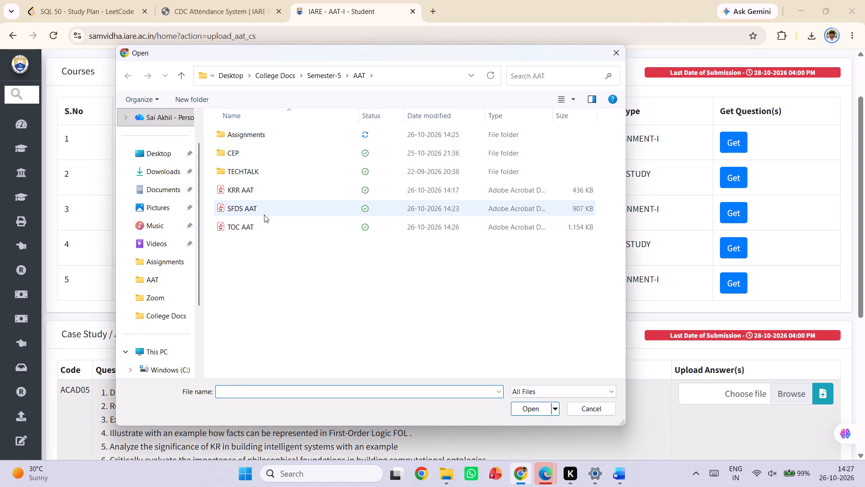
left_click(249, 191)
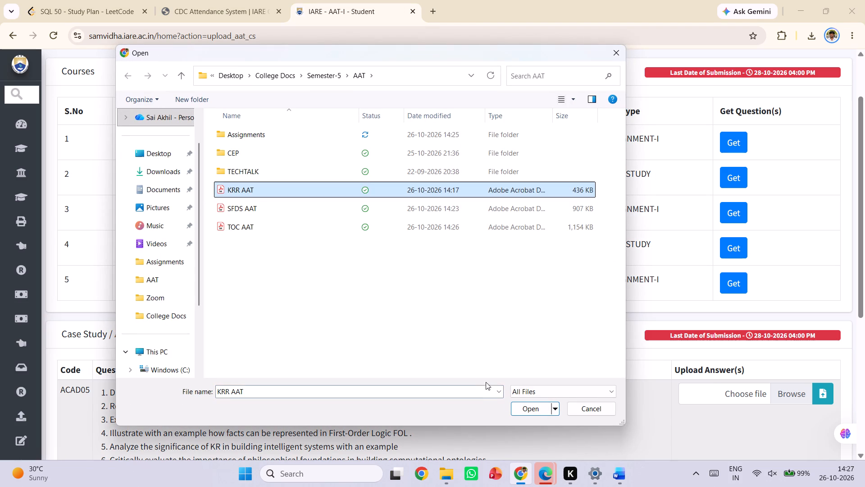
left_click(528, 413)
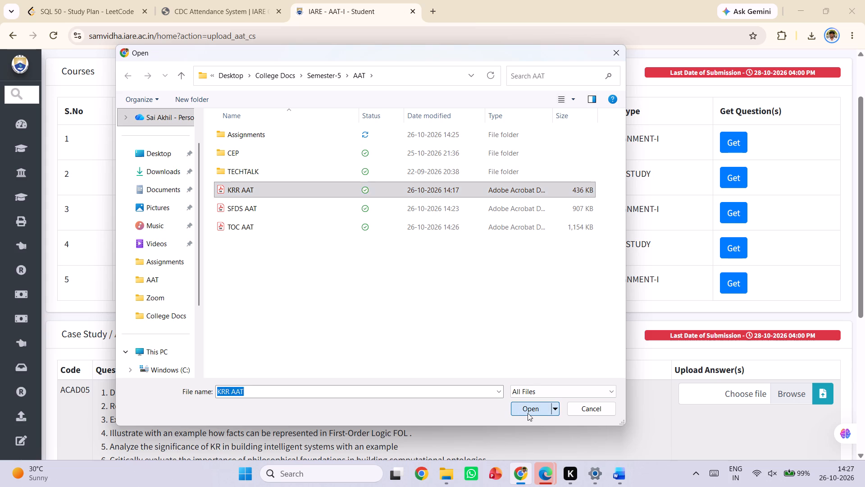
scroll(566, 355, "down", 3)
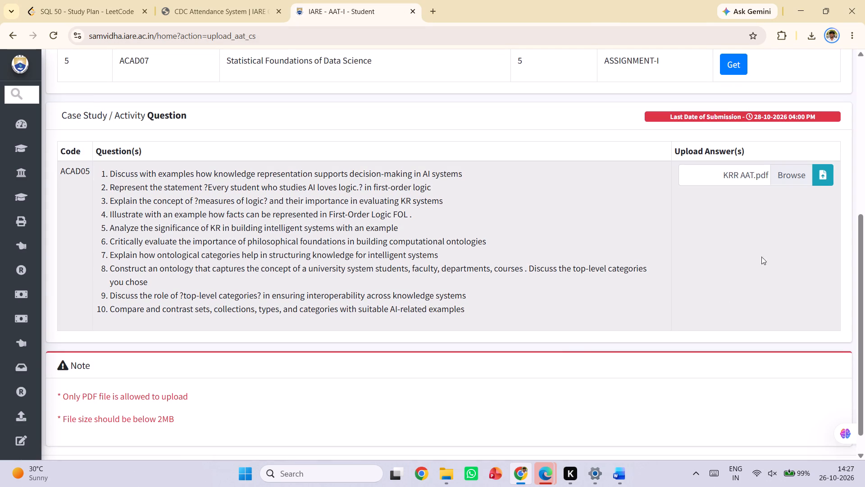
left_click(821, 172)
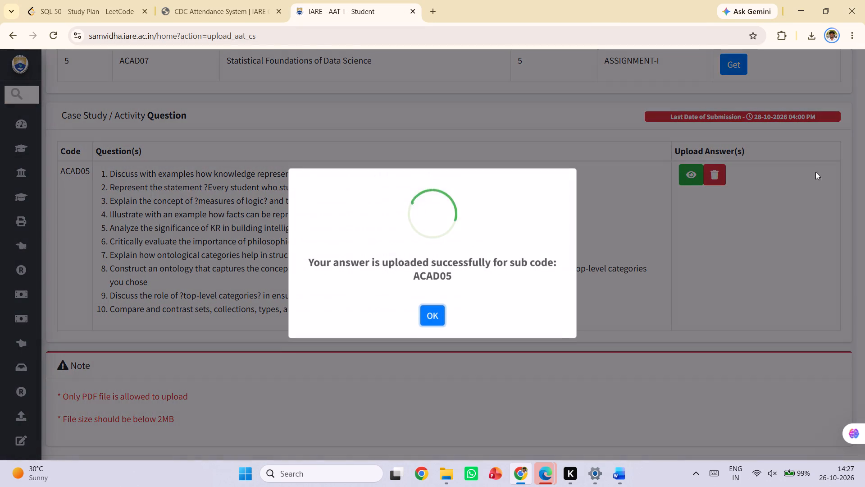
left_click(429, 313)
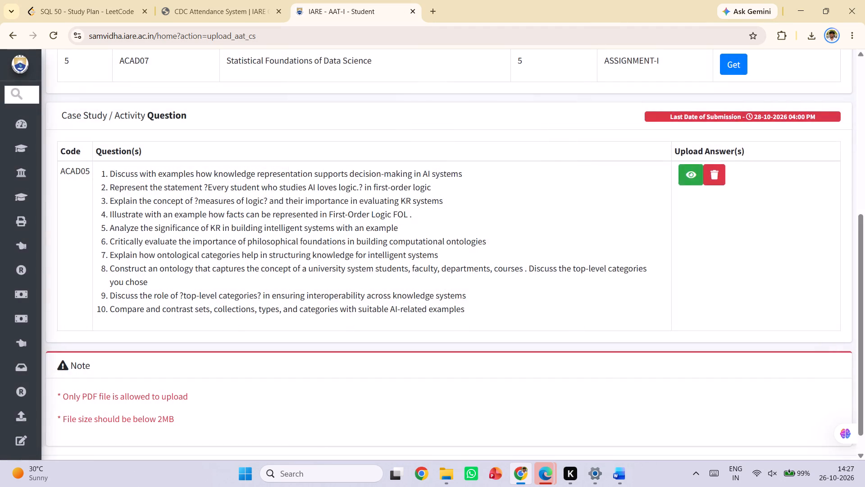
Get the Statistical Foundations of Data Science (ACAD07) questions and delete the previously uploaded answer file.
scroll(429, 313, "up", 5)
left_click(737, 306)
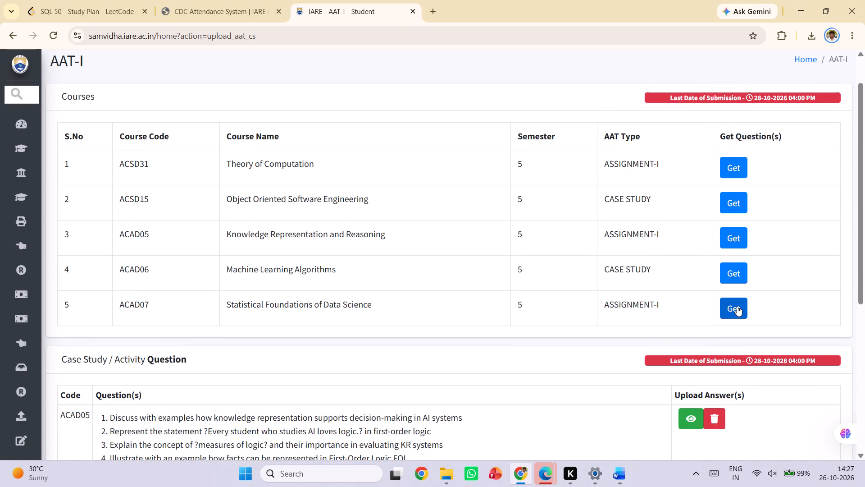
left_click(432, 321)
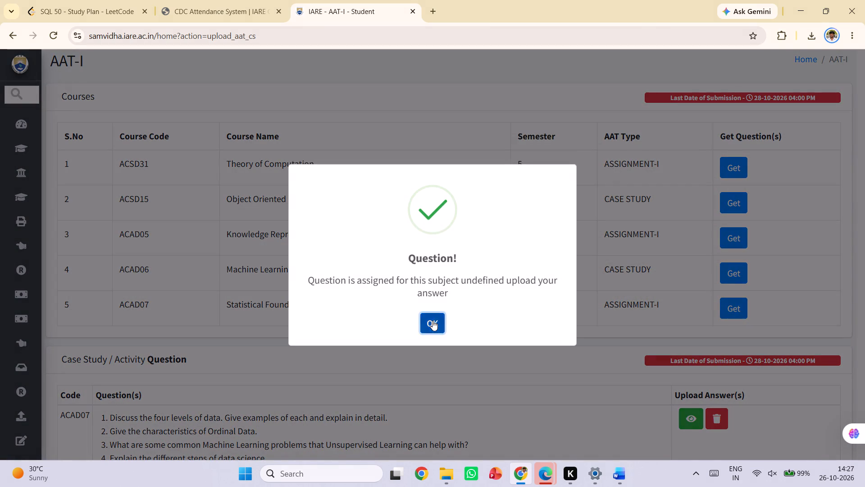
scroll(432, 321, "down", 2)
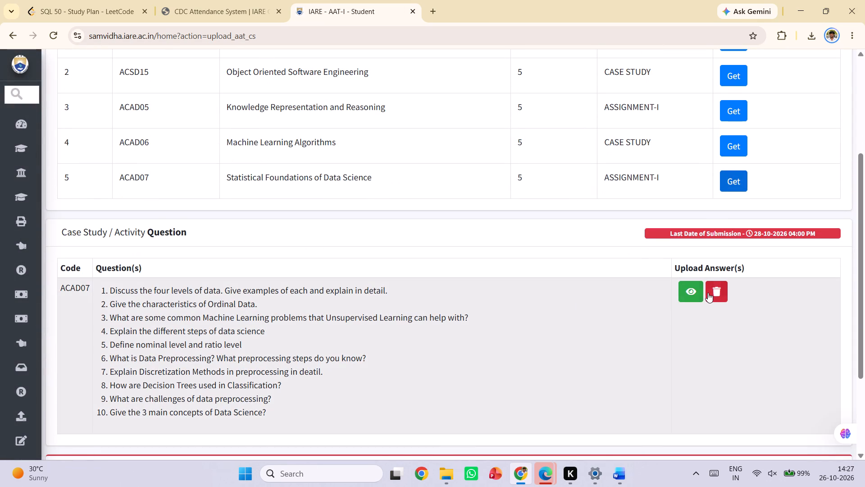
left_click(708, 293)
left_click(421, 317)
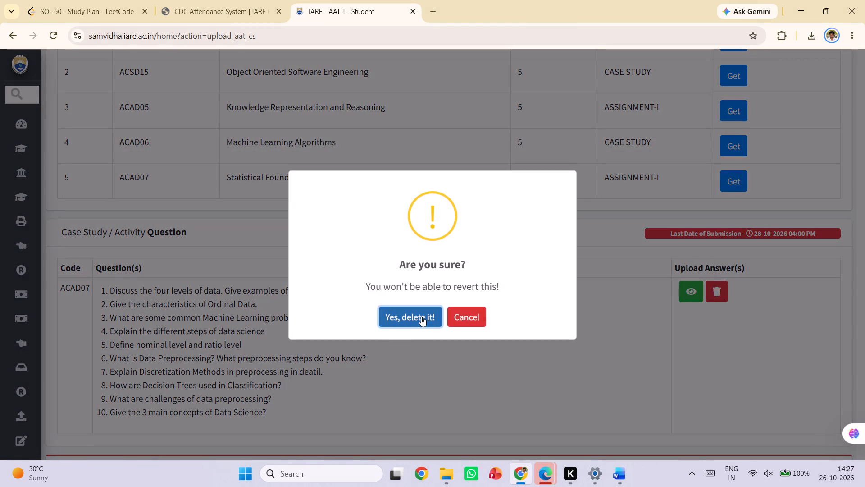
left_click(429, 309)
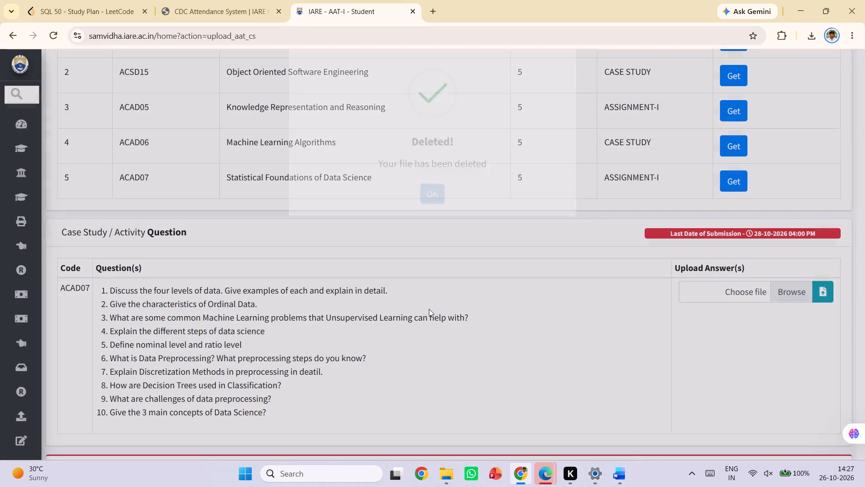
left_click(719, 283)
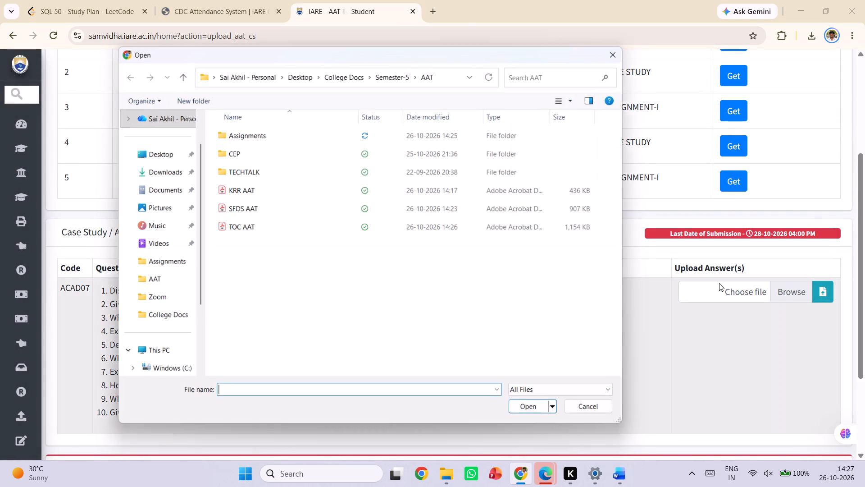
left_click(320, 214)
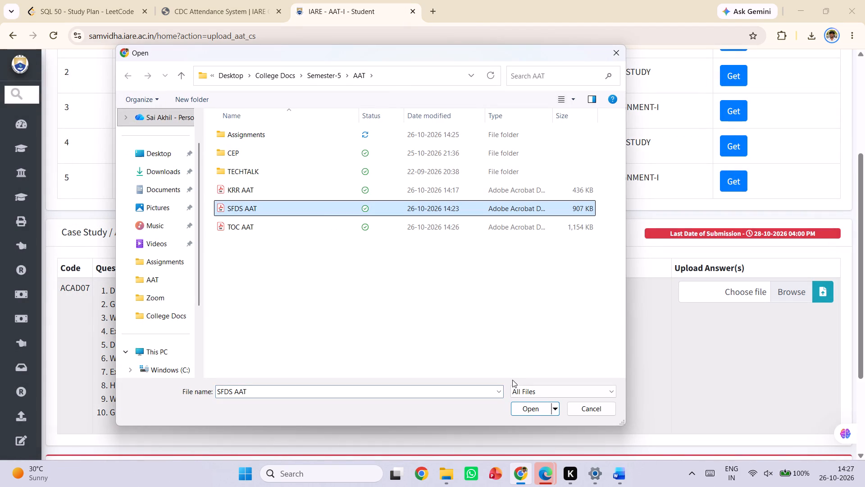
left_click(531, 404)
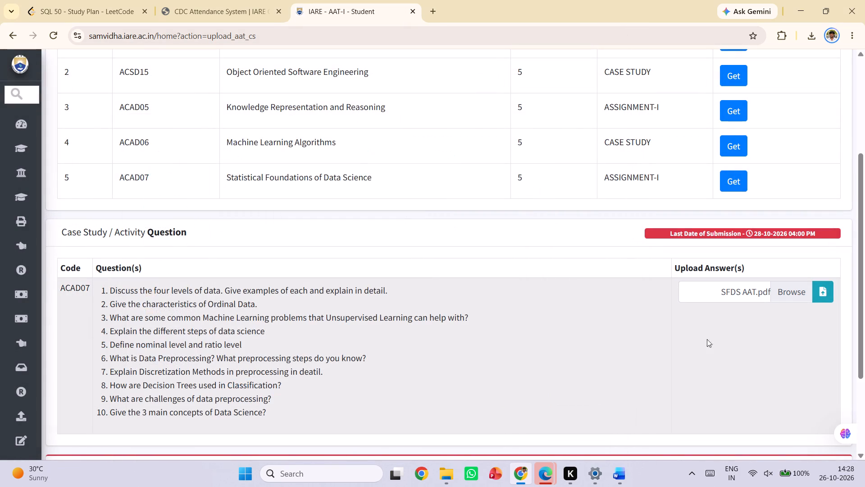
left_click(822, 293)
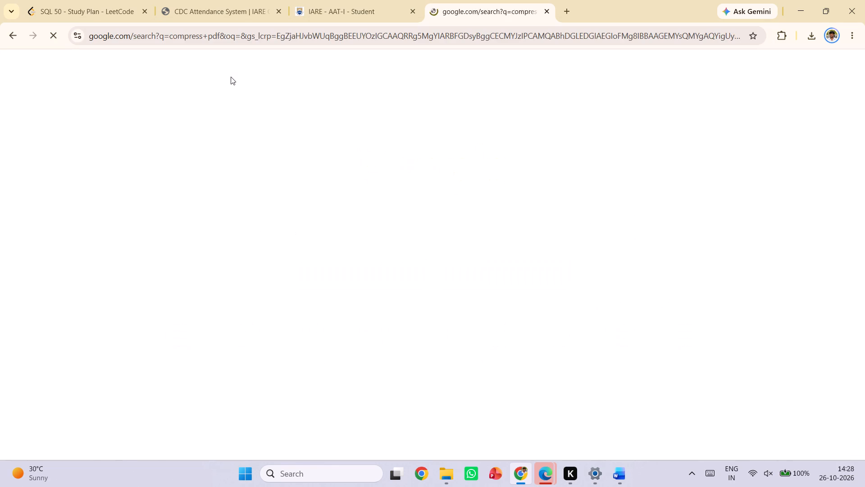
scroll(182, 243, "down", 2)
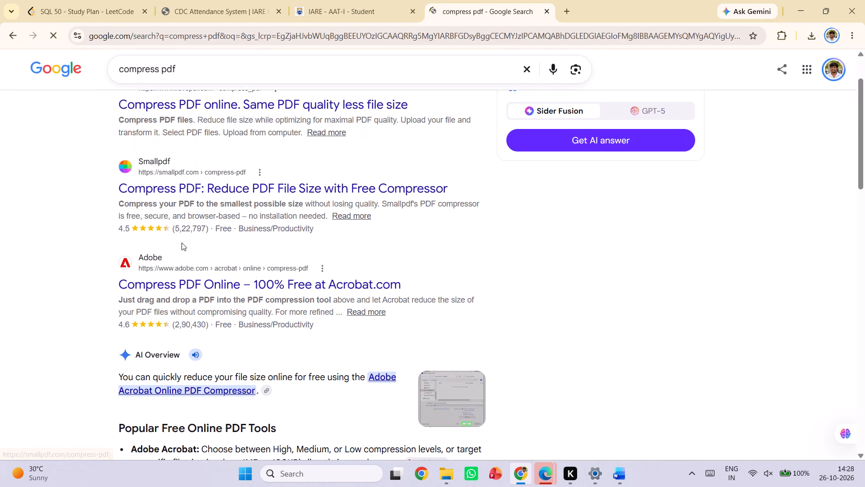
scroll(182, 243, "up", 2)
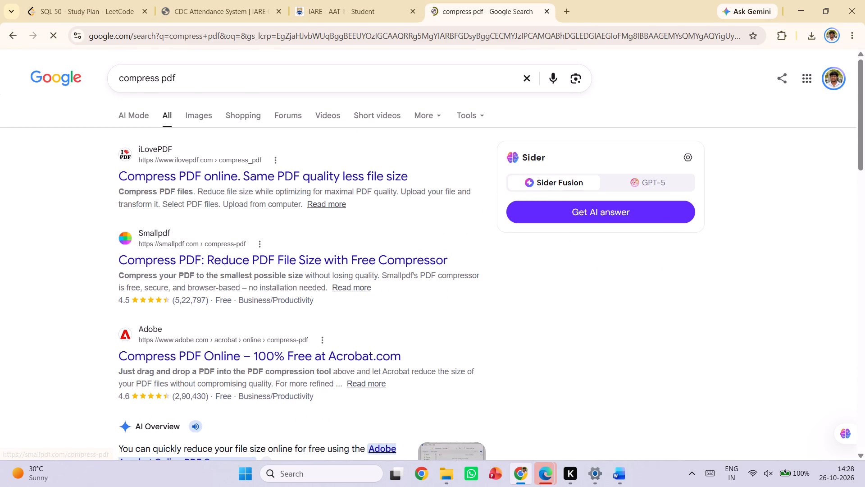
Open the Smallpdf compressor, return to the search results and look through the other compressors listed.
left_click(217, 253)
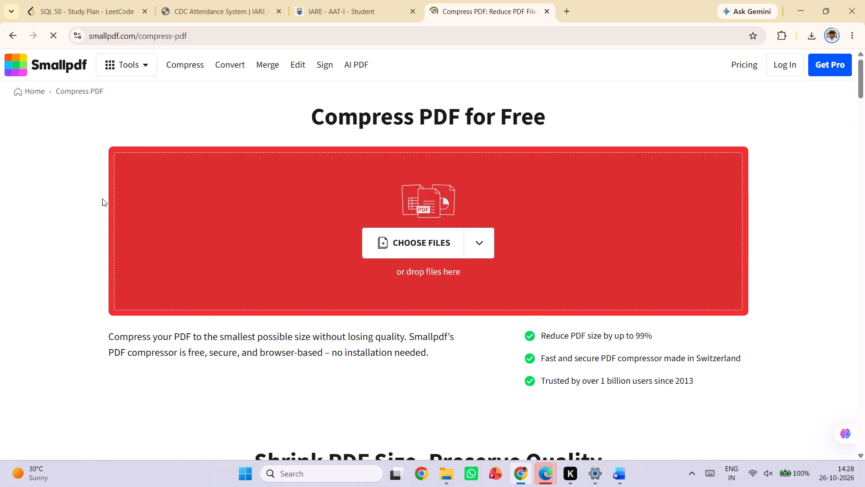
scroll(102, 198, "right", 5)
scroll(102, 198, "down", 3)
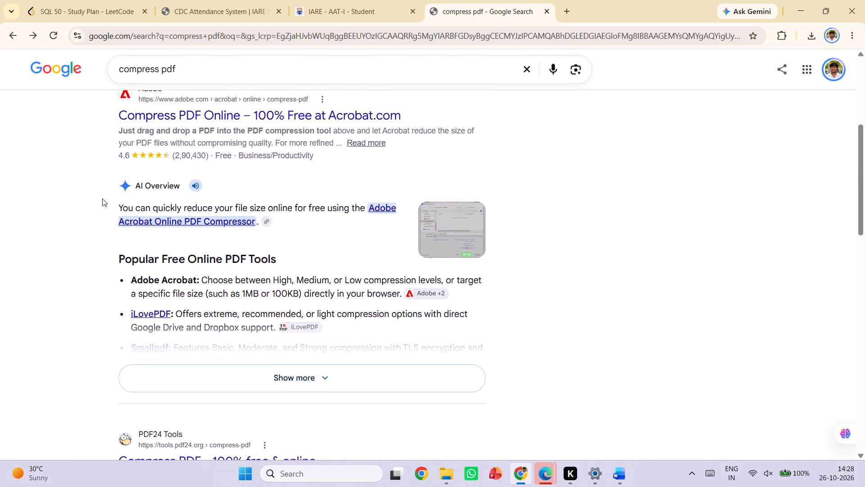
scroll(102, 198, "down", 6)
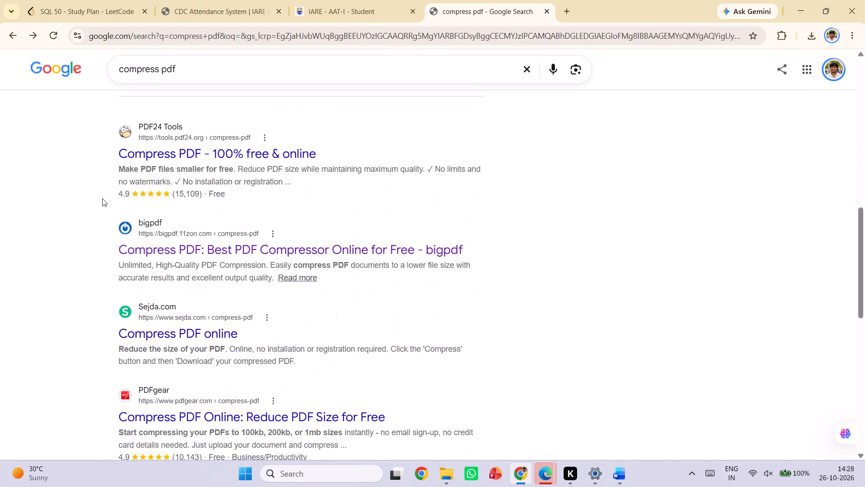
Refine the search to "compress pdf 11bzon" and open the bigpdf 11zon Compress PDF page.
left_click(203, 72)
key("space")
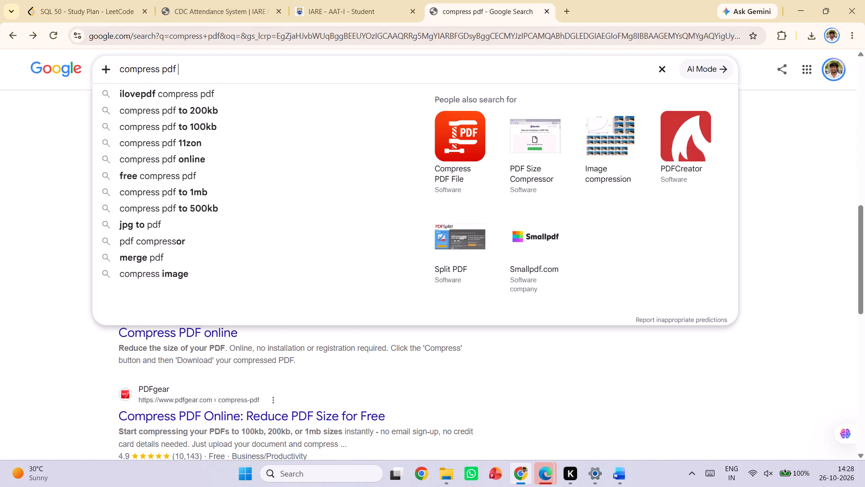
type("11bzon")
key("Return")
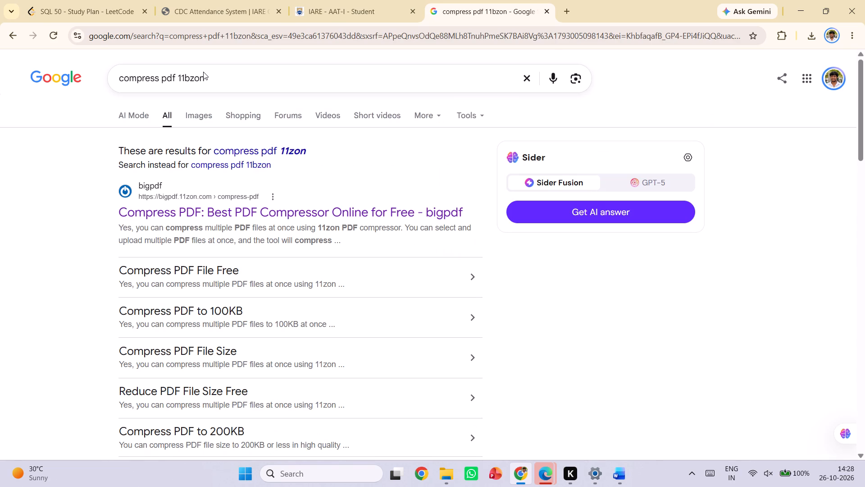
left_click(199, 206)
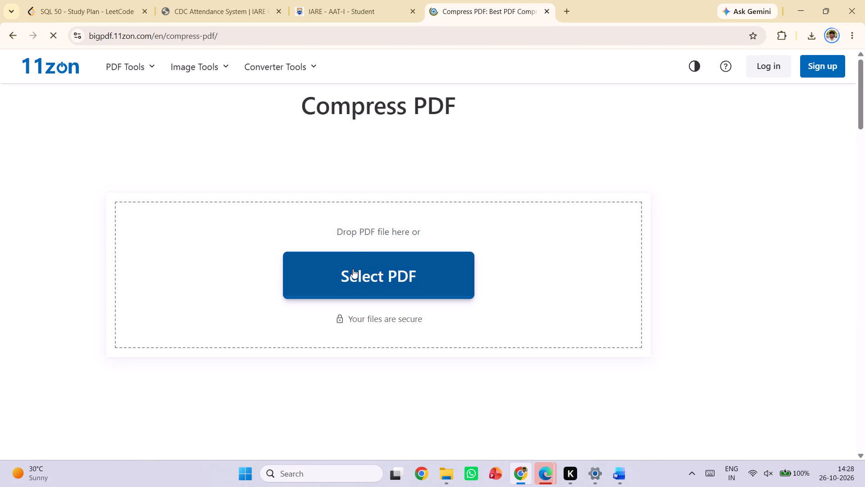
Load TOC AAT from the AAT folder into the 11zon PDF compressor.
left_click(353, 269)
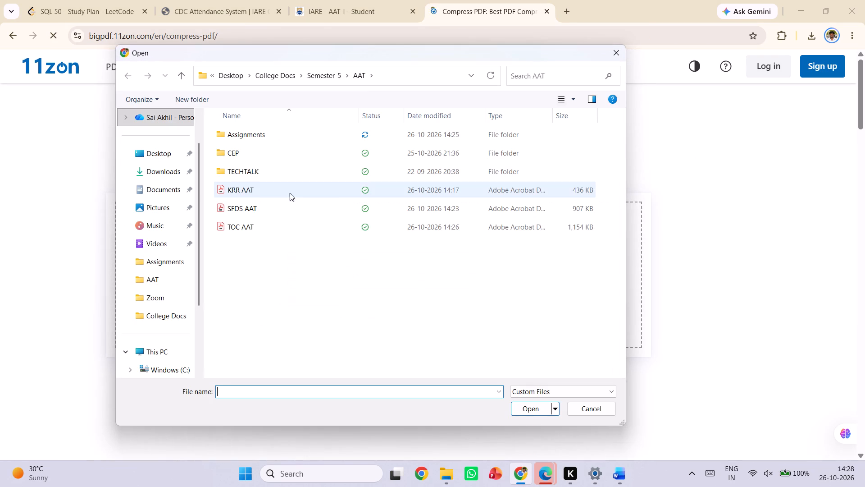
left_click(236, 225)
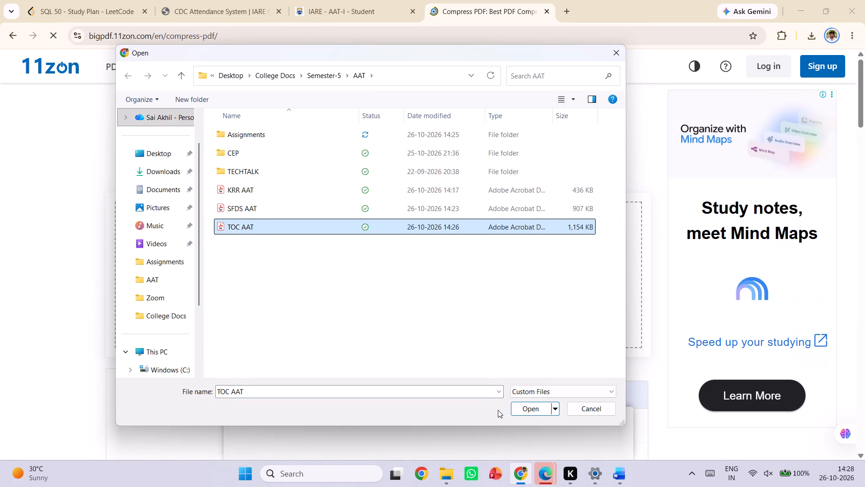
left_click(526, 409)
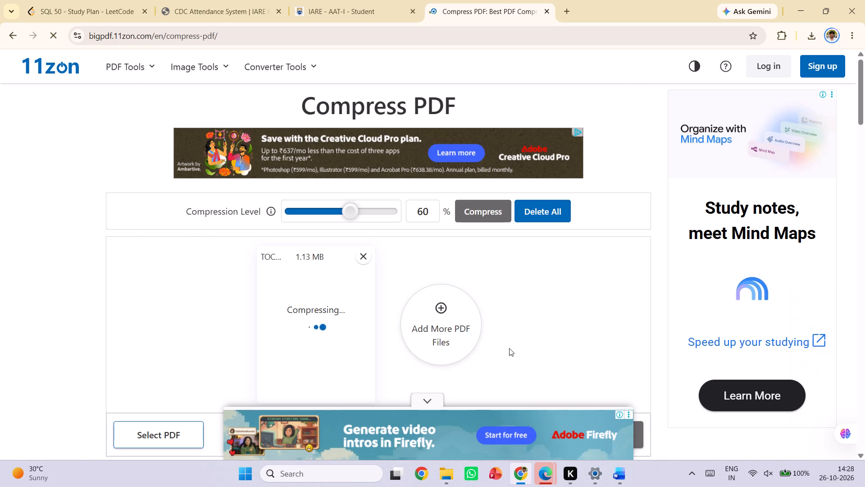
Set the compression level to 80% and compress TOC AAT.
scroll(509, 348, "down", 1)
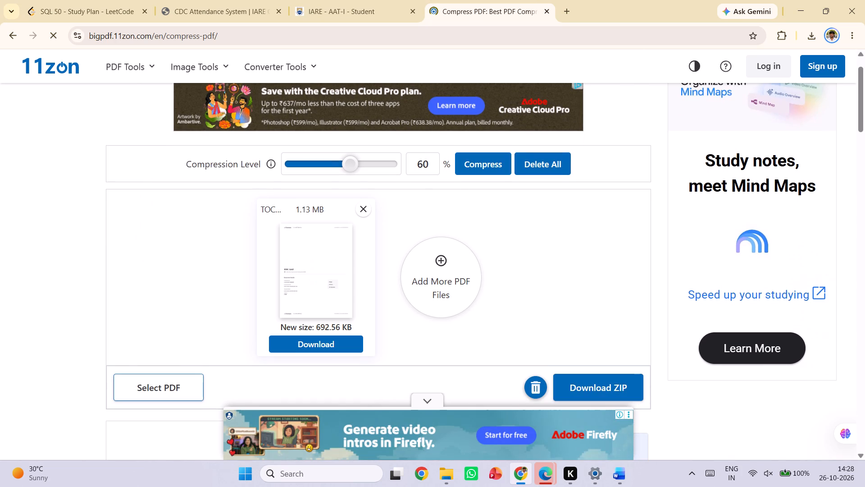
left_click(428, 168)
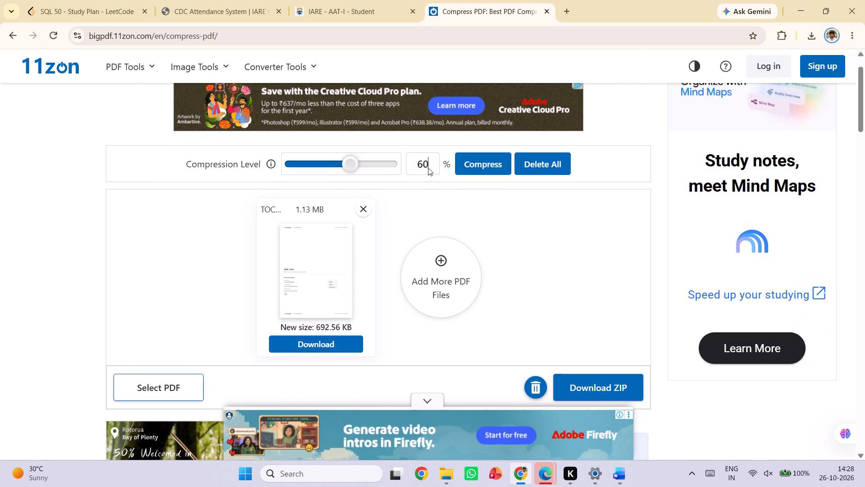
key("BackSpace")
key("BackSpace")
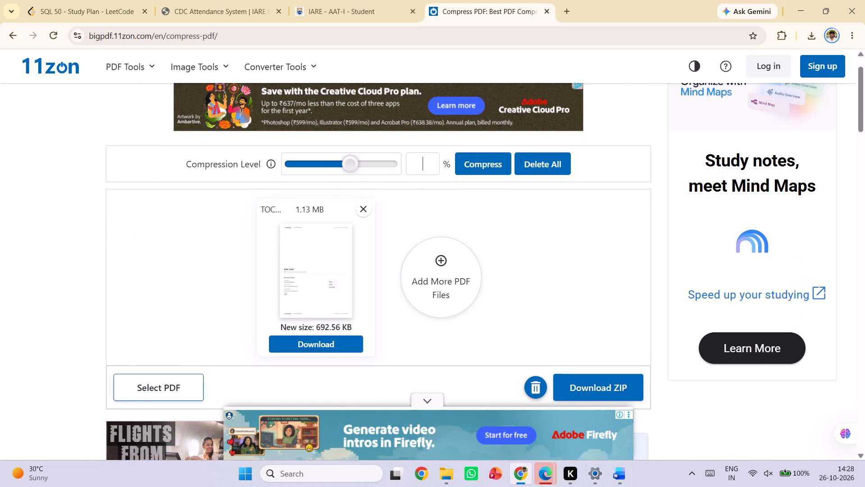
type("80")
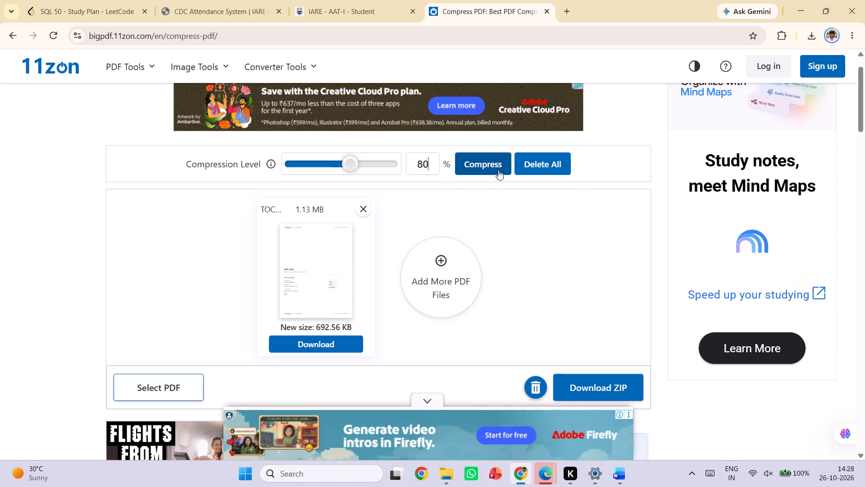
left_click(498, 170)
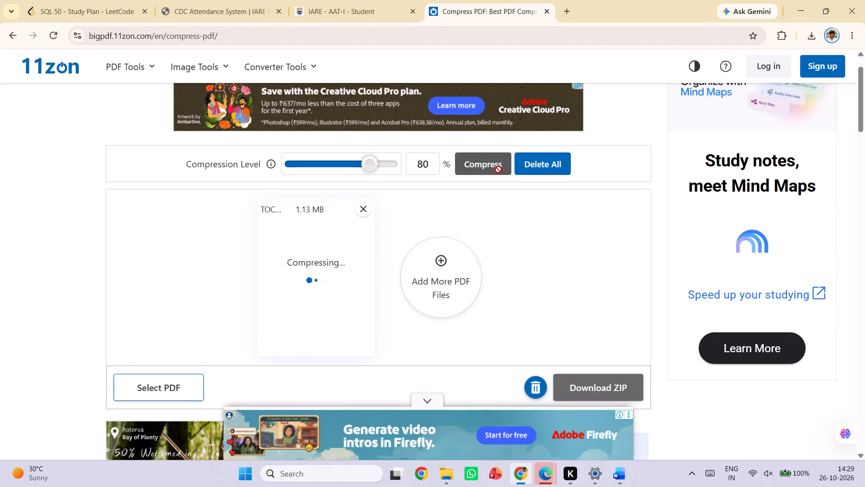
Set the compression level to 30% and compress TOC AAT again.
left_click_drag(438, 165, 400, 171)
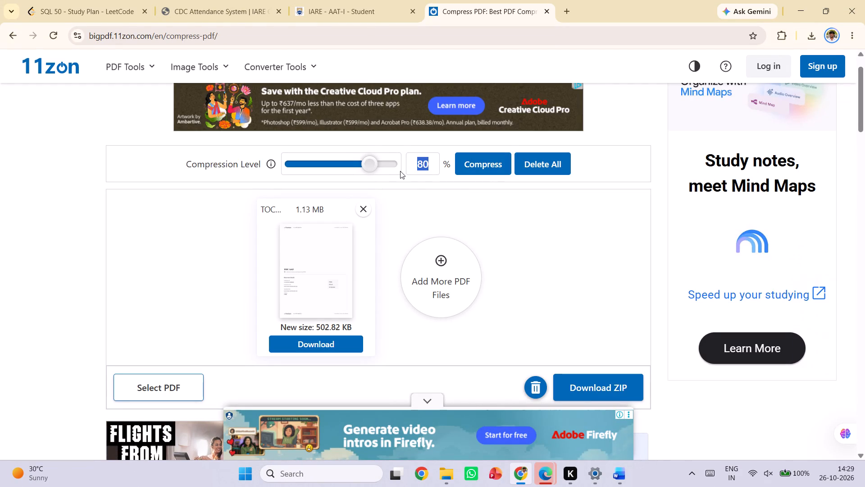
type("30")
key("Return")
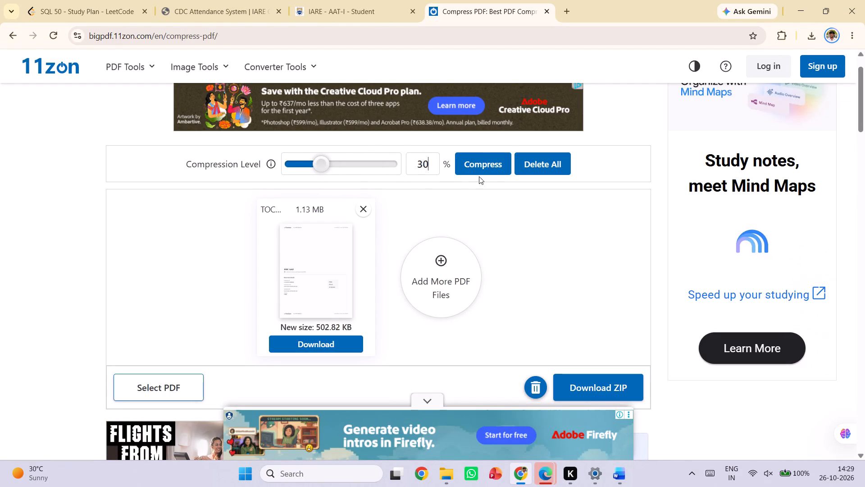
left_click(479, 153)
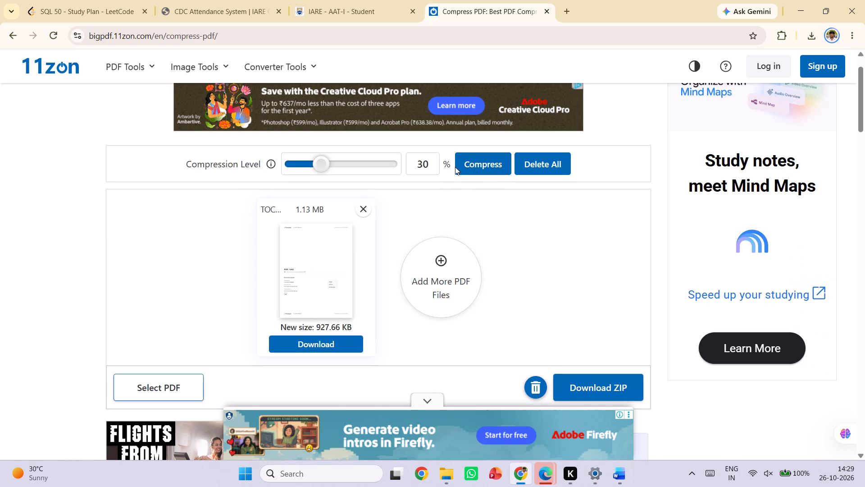
Set the compression level to 35% and compress TOC AAT again.
left_click_drag(432, 160, 410, 161)
type("35")
left_click(498, 161)
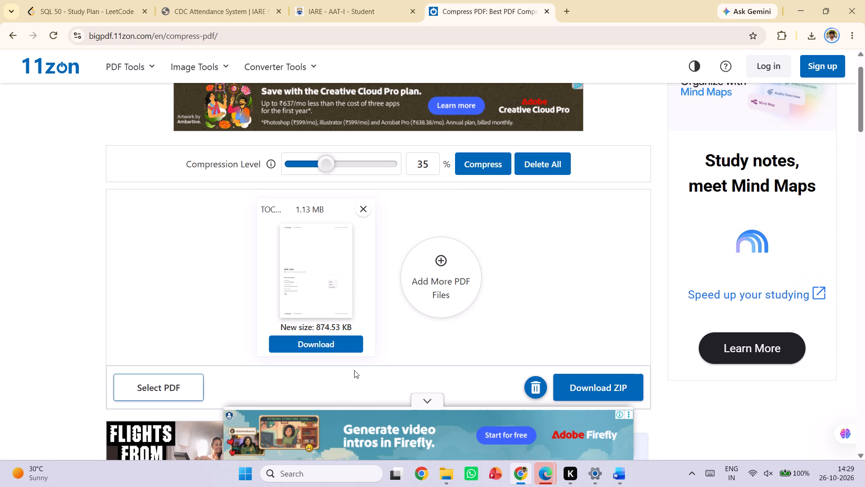
Download the compressed PDF to the AAT folder as TOC AAT, replacing the existing file.
left_click(344, 341)
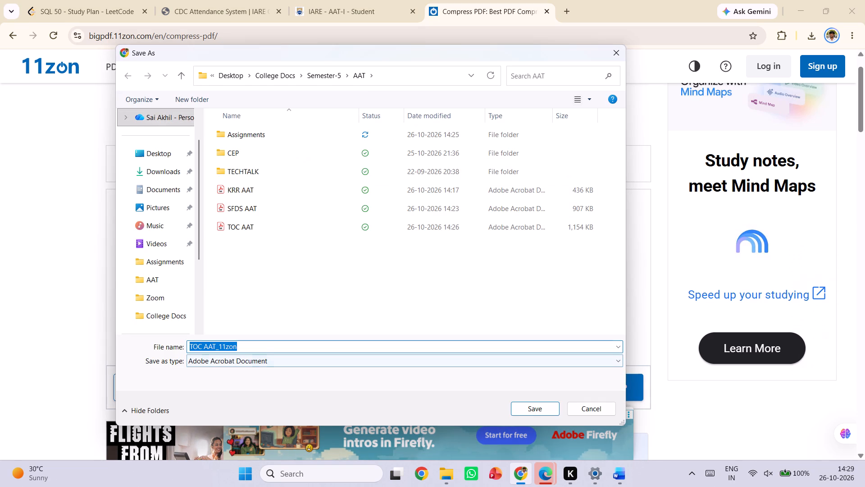
left_click(250, 345)
key("BackSpace")
key("BackSpace")
key("BackSpace")
key("BackSpace")
key("BackSpace")
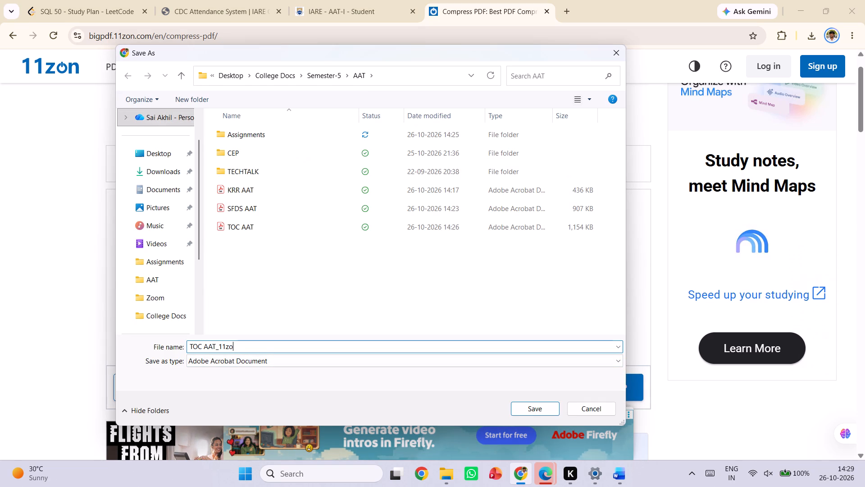
key("BackSpace")
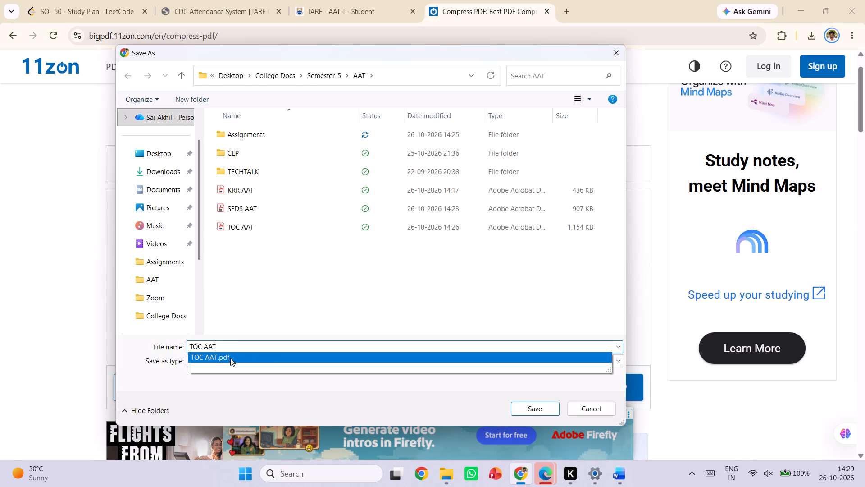
left_click(230, 358)
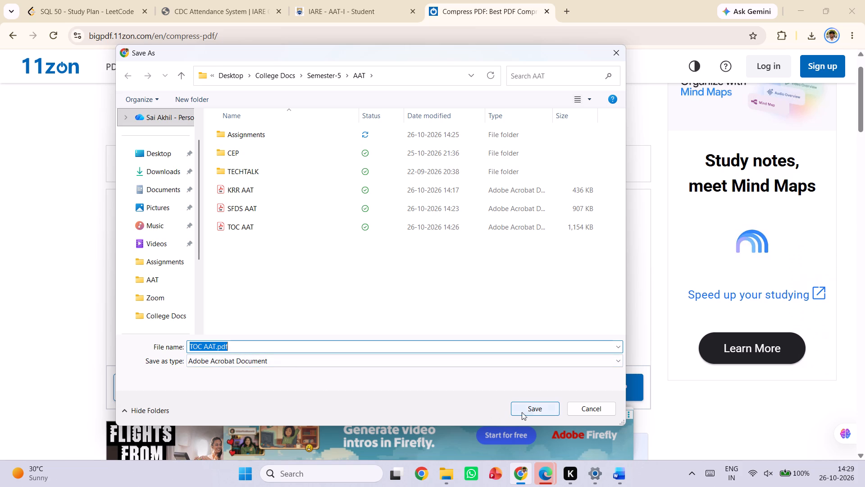
left_click(254, 344)
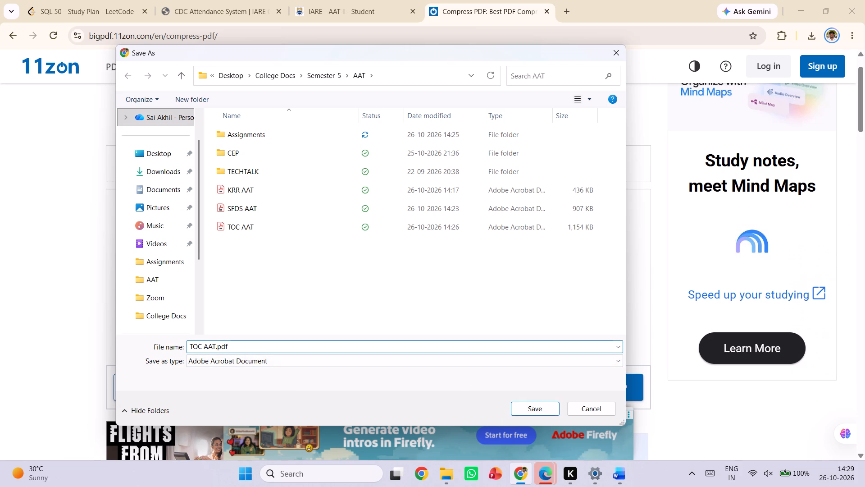
key("BackSpace")
key("BackSpace")
key("BackSpace")
key("BackSpace")
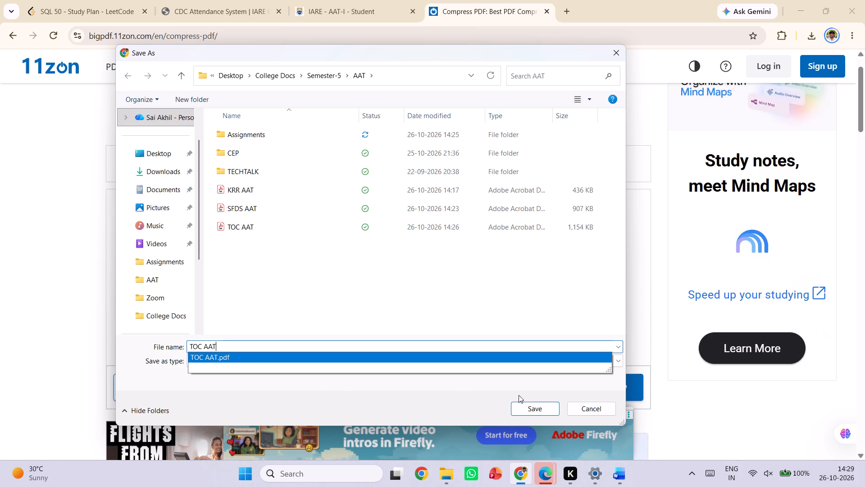
left_click(537, 406)
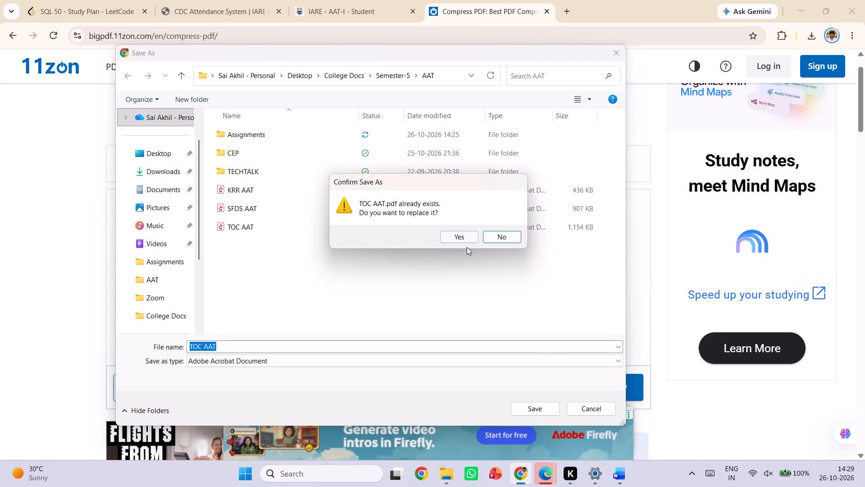
left_click(464, 240)
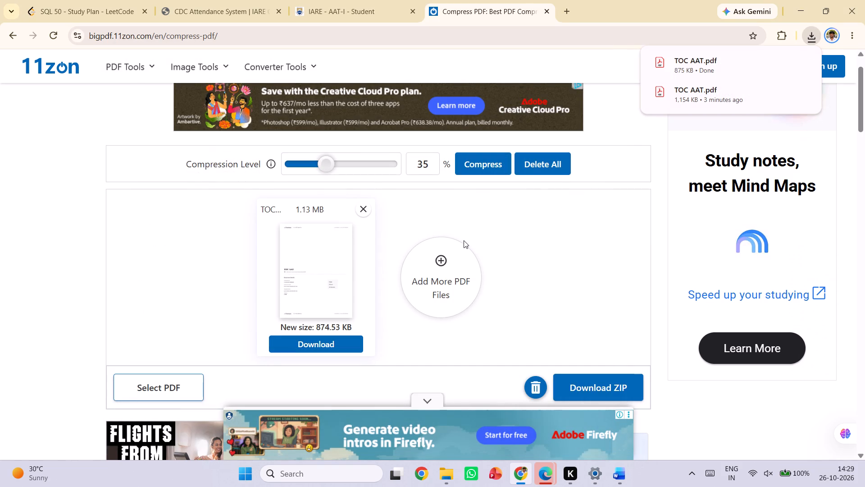
Close the PDF compressor and upload TOC AAT.pdf from the AAT folder as the Theory of Computation (ACSD31) answer.
left_click(551, 10)
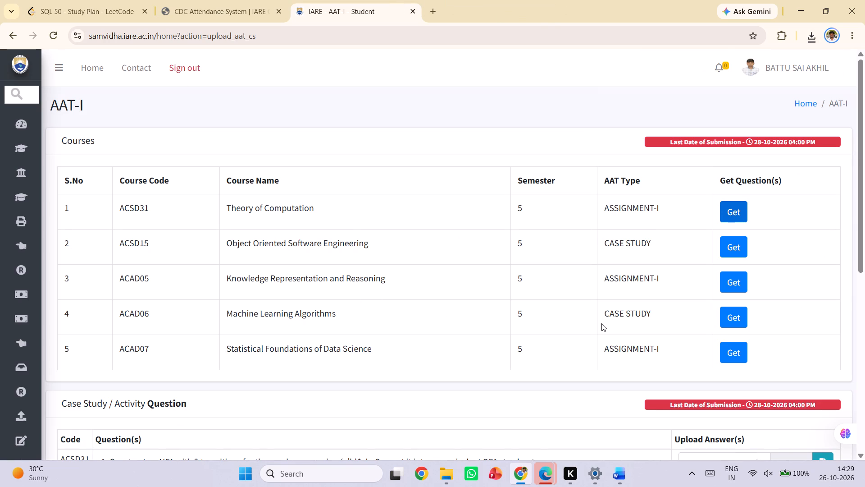
scroll(601, 323, "down", 3)
left_click(713, 316)
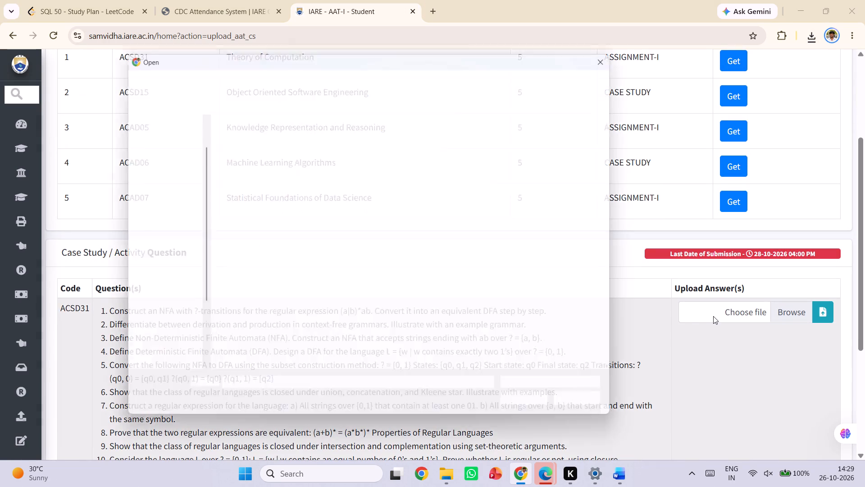
left_click(385, 223)
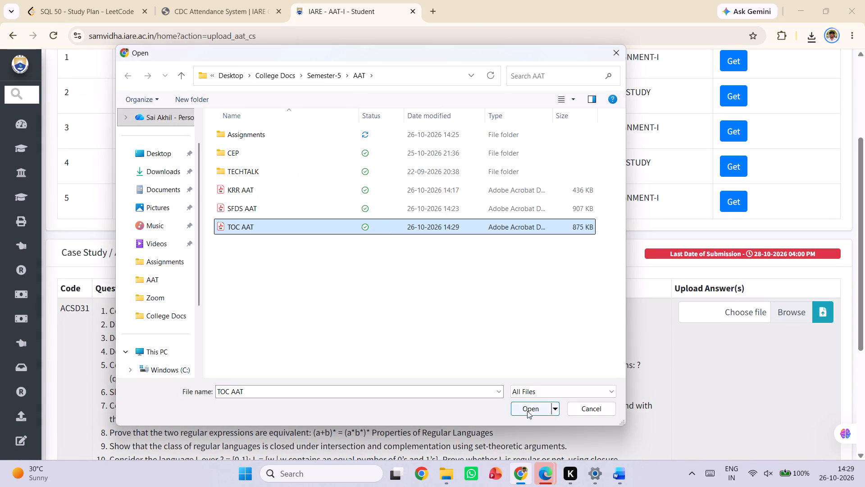
left_click(531, 412)
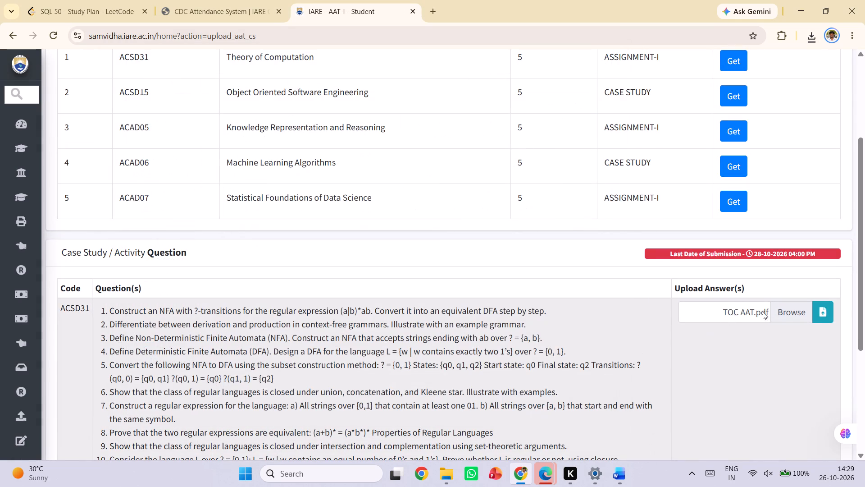
left_click(823, 312)
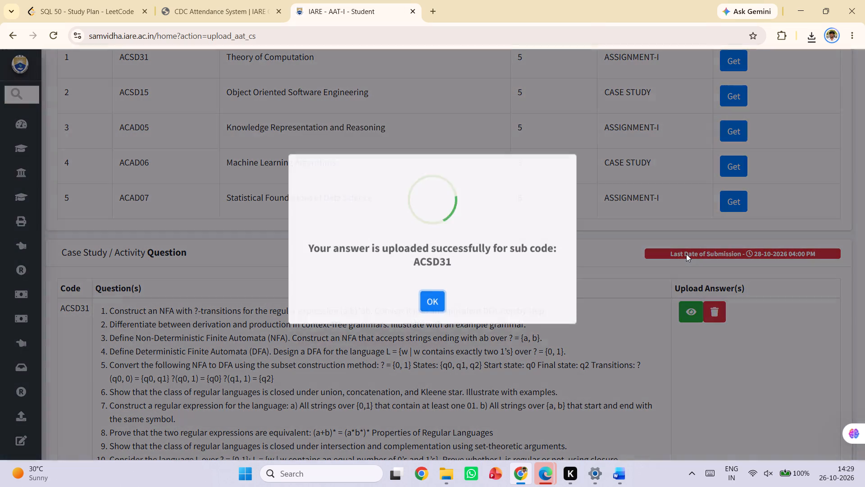
left_click(433, 315)
Open the uploaded ACSD31 answer and check the similarity report and assignment pages of the TOC AAT PDF.
scroll(433, 315, "down", 2)
left_click(687, 234)
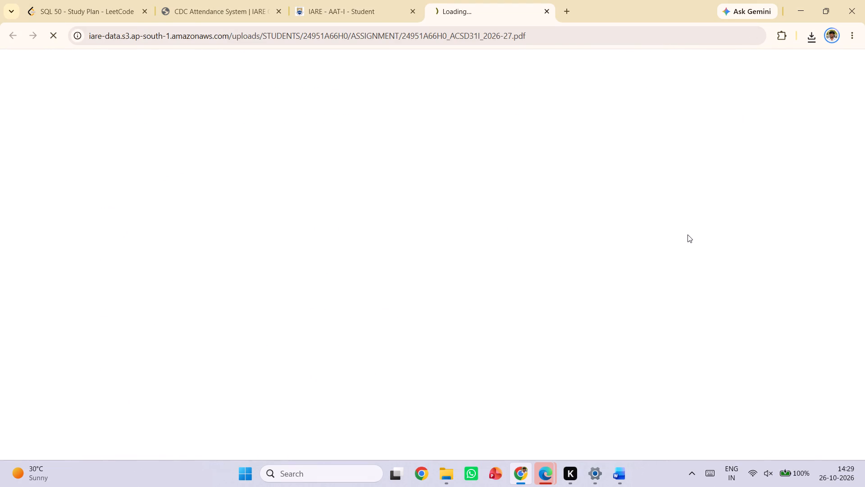
scroll(413, 241, "down", 1)
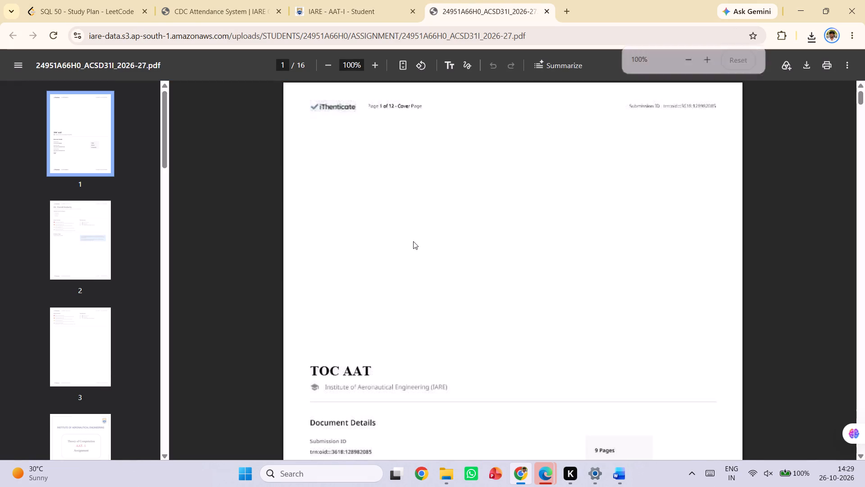
scroll(413, 241, "down", 2)
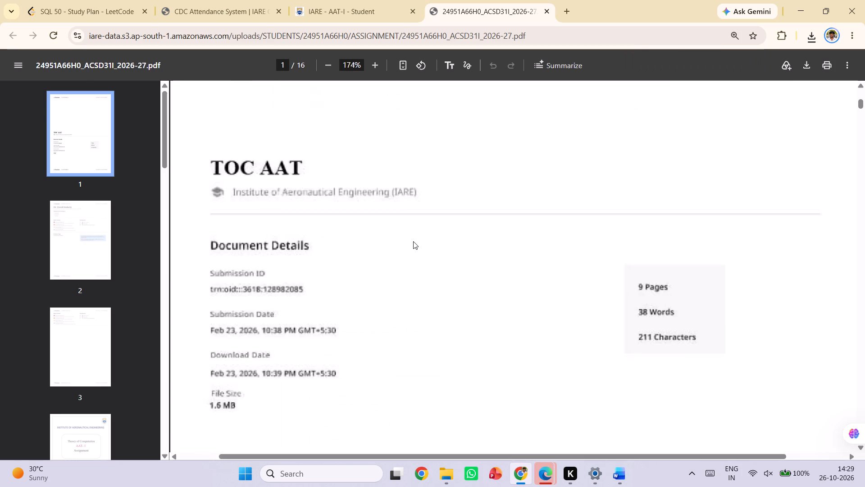
scroll(413, 241, "down", 3)
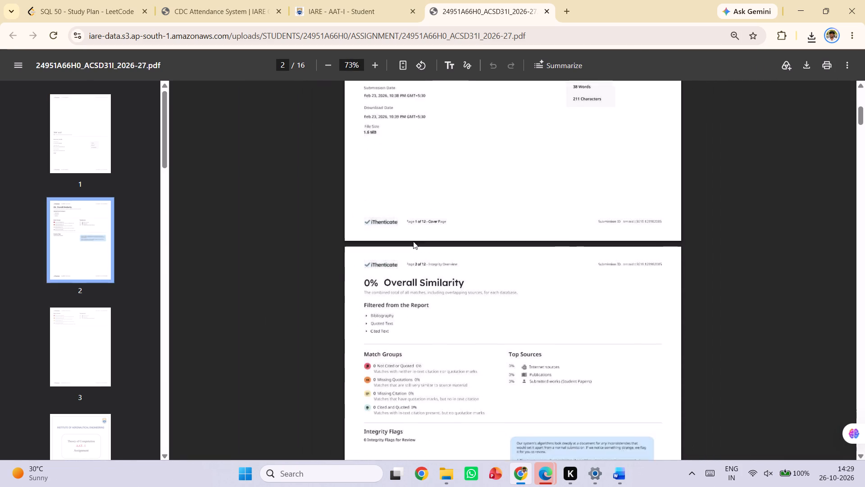
scroll(413, 241, "down", 4)
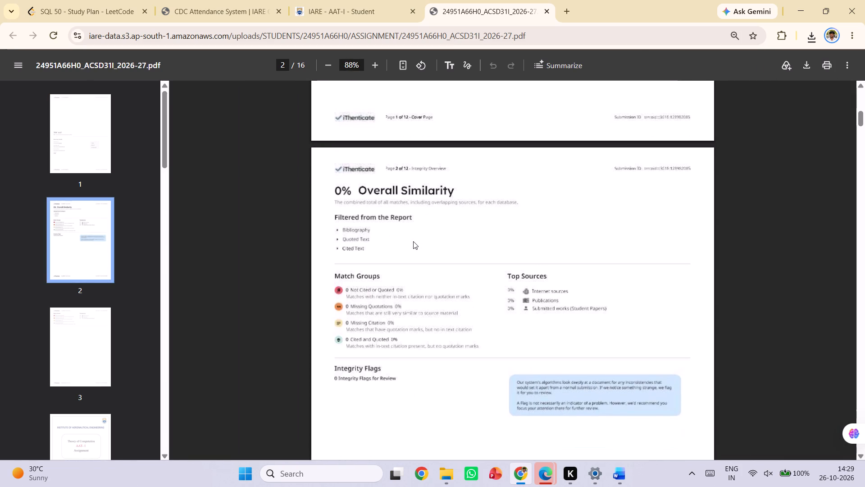
scroll(413, 241, "down", 9)
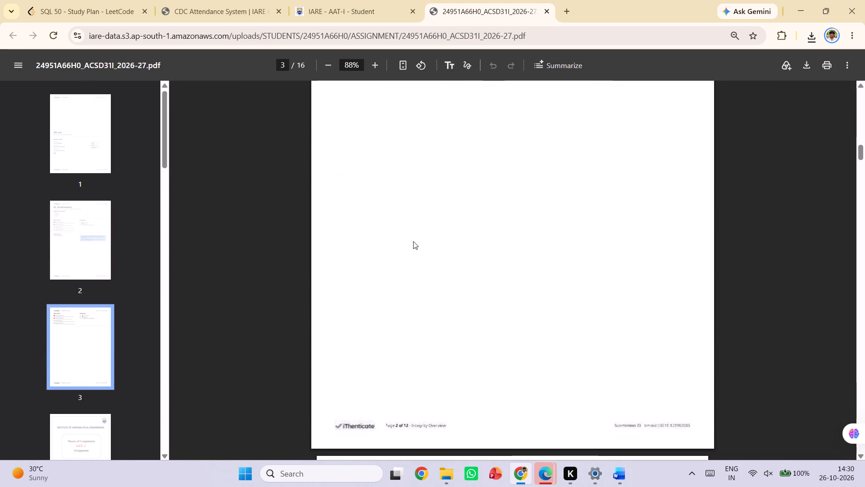
scroll(413, 241, "down", 8)
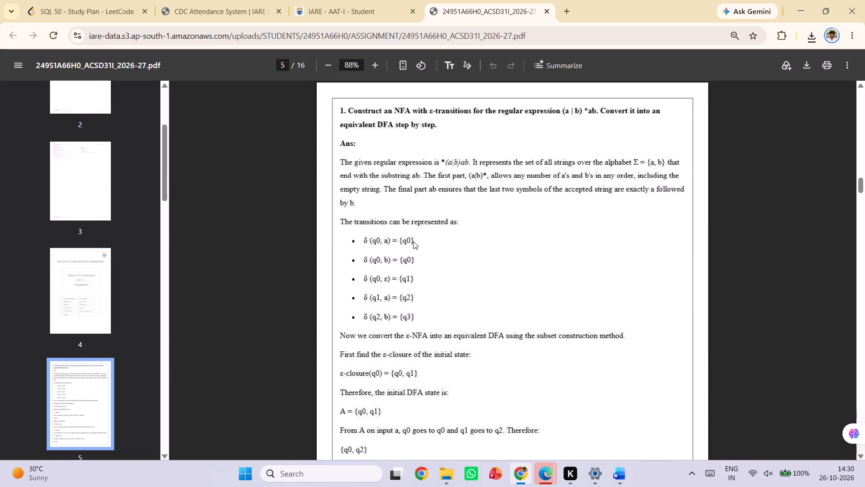
scroll(413, 241, "down", 4)
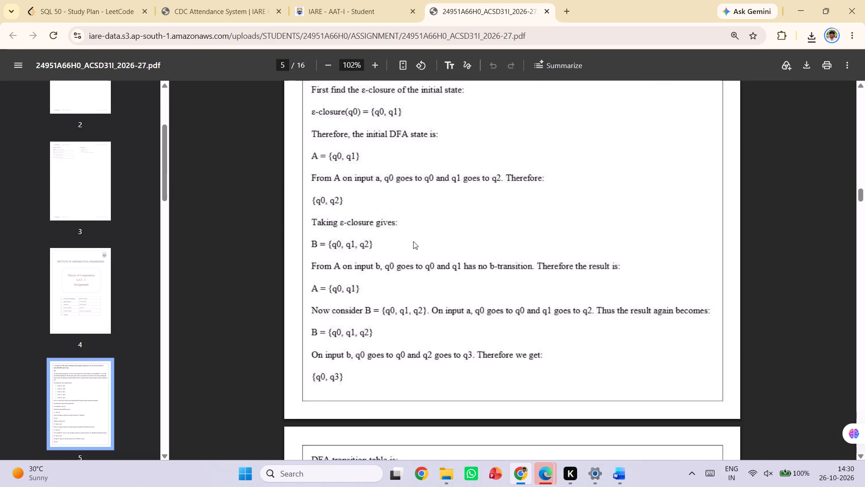
scroll(413, 241, "down", 9)
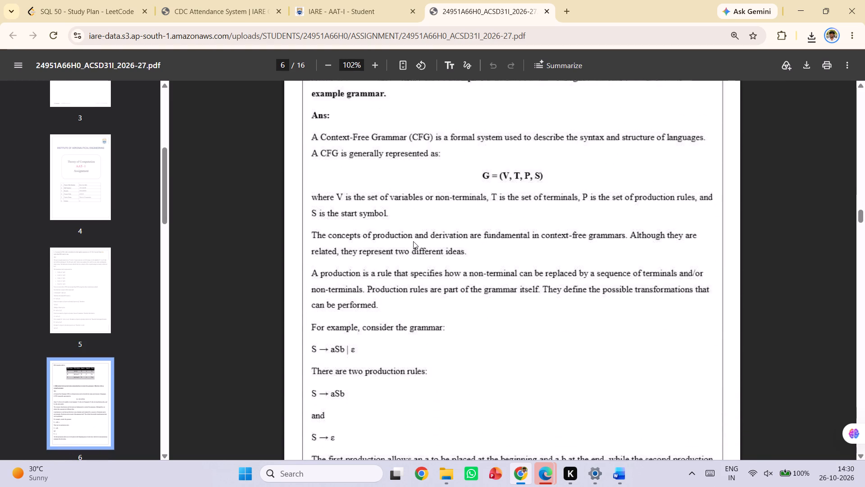
scroll(413, 241, "down", 20)
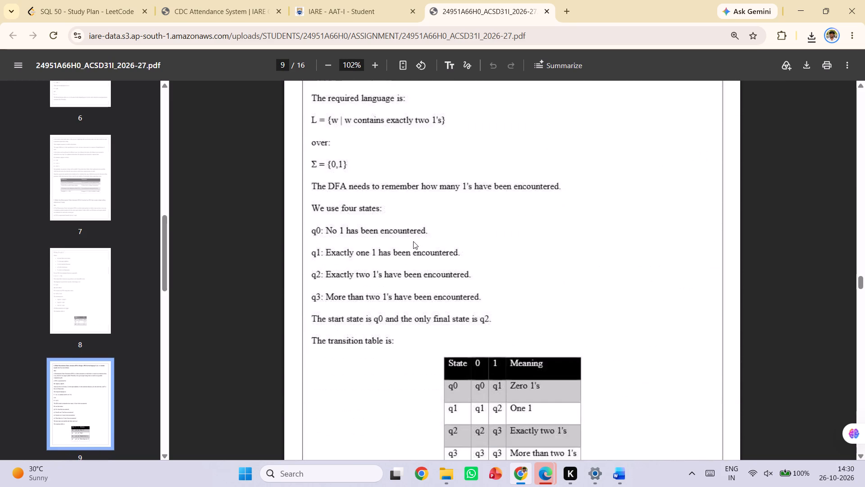
scroll(413, 241, "down", 7)
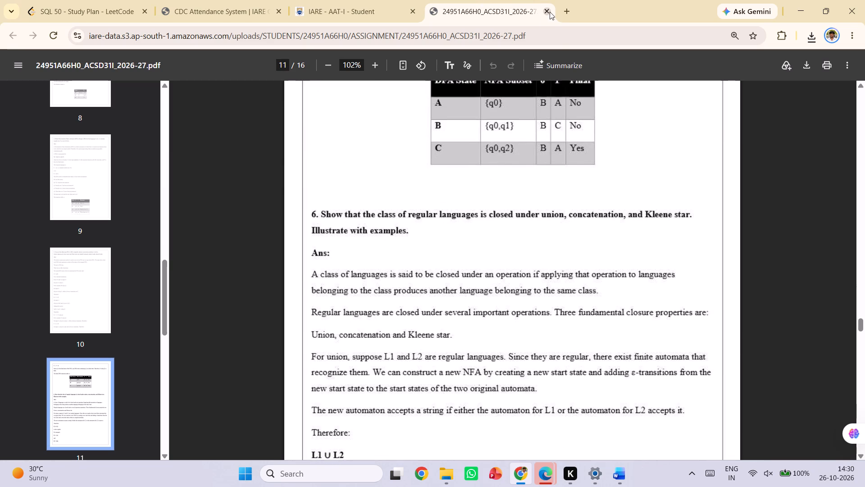
left_click(550, 12)
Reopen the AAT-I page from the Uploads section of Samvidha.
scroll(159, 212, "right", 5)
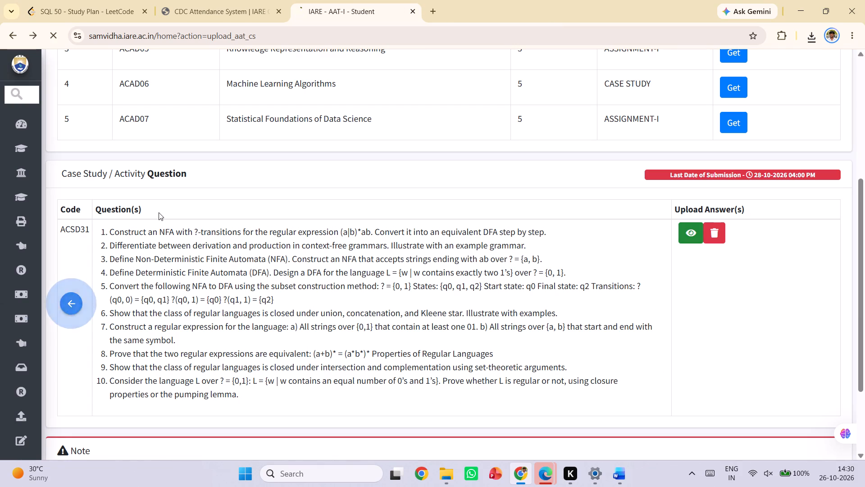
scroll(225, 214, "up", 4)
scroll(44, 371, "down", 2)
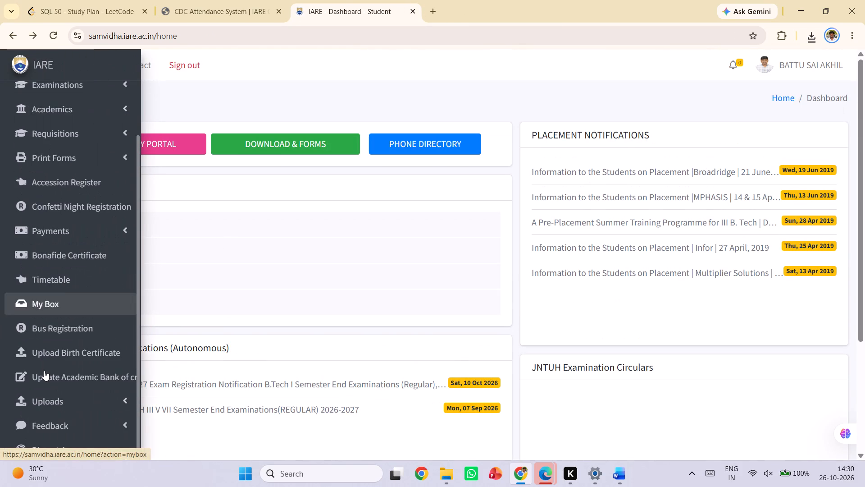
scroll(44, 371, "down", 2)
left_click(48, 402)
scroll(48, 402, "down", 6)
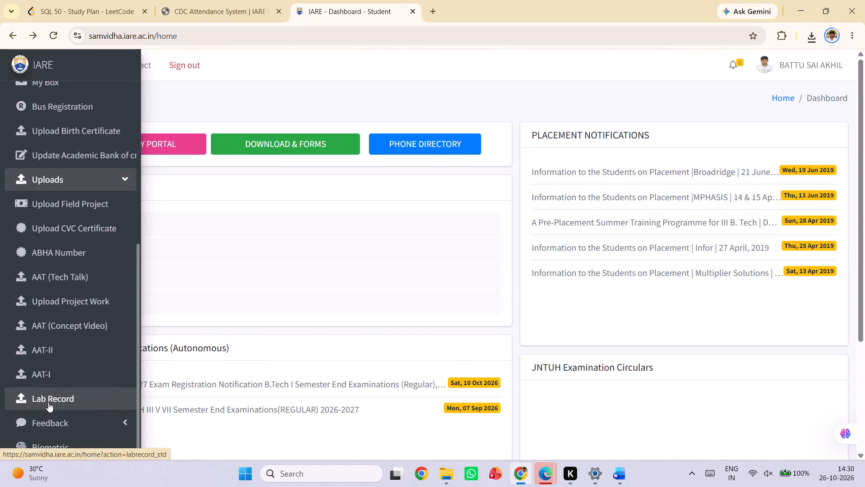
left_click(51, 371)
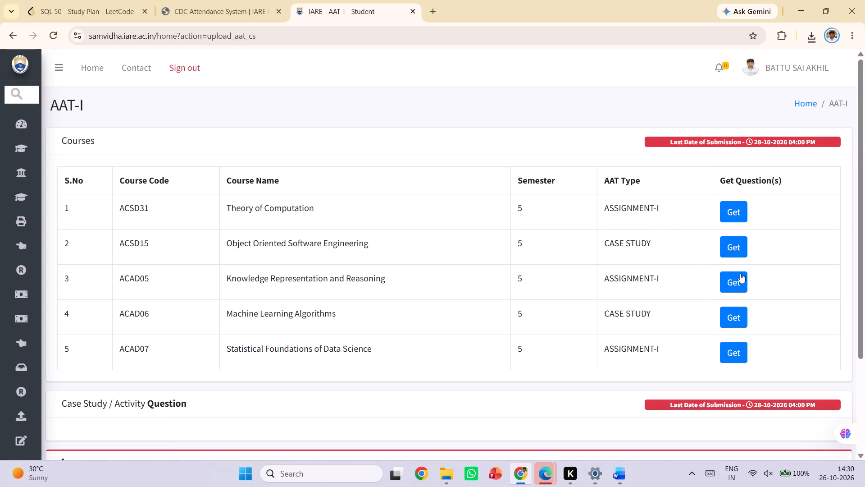
Get the Knowledge Representation and Reasoning (ACAD05) questions and check the pages of the uploaded KRR AAT answer.
left_click(744, 272)
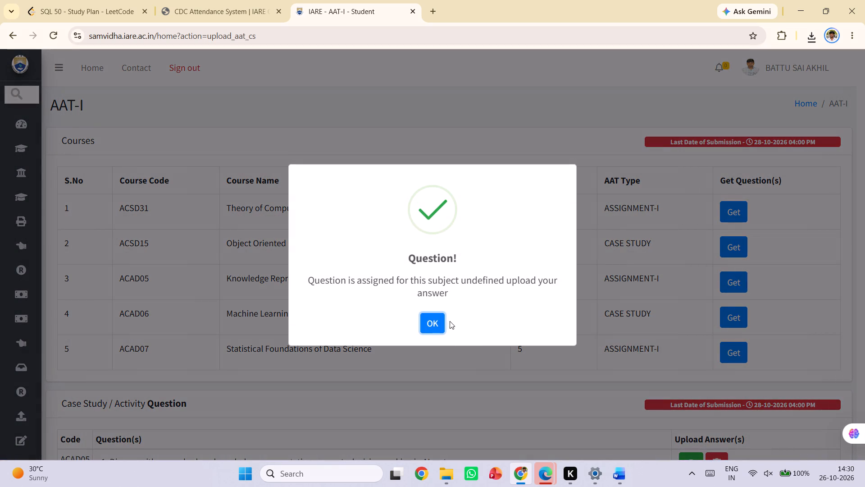
left_click(436, 320)
scroll(548, 364, "down", 3)
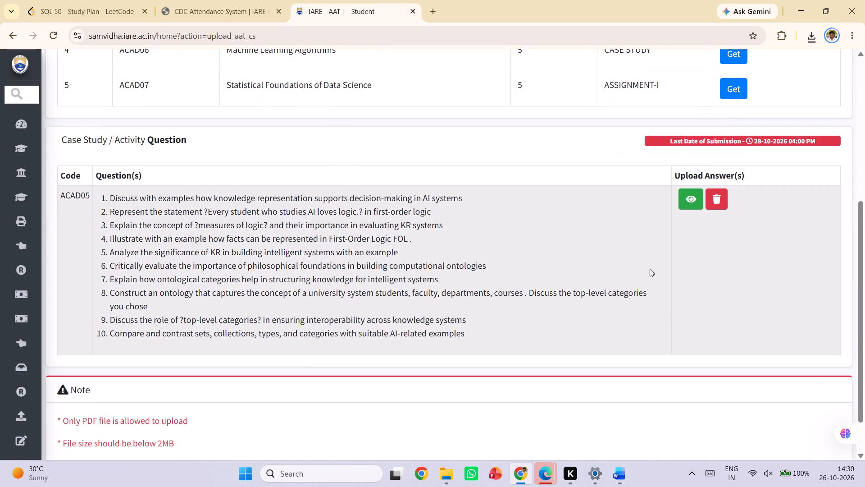
left_click(682, 200)
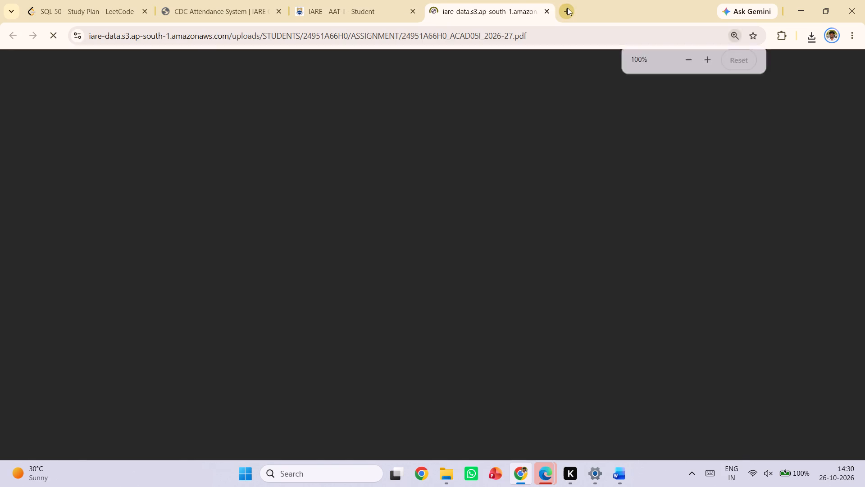
left_click(567, 8)
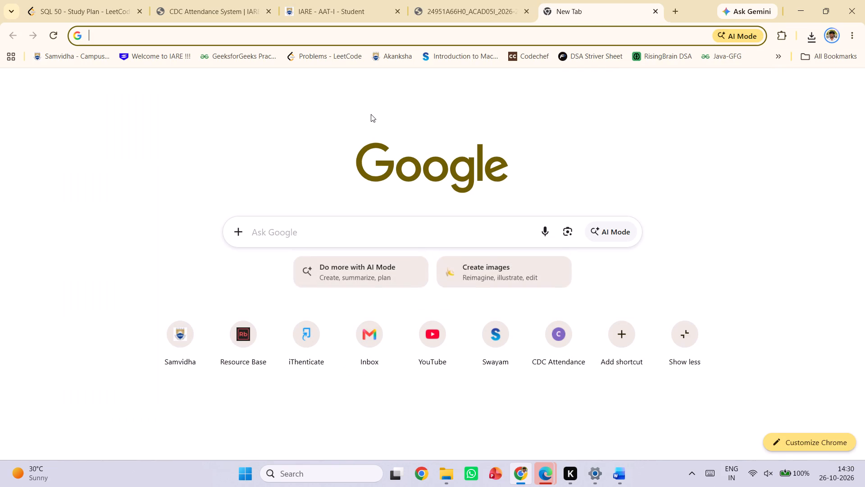
left_click(444, 10)
scroll(455, 237, "down", 3)
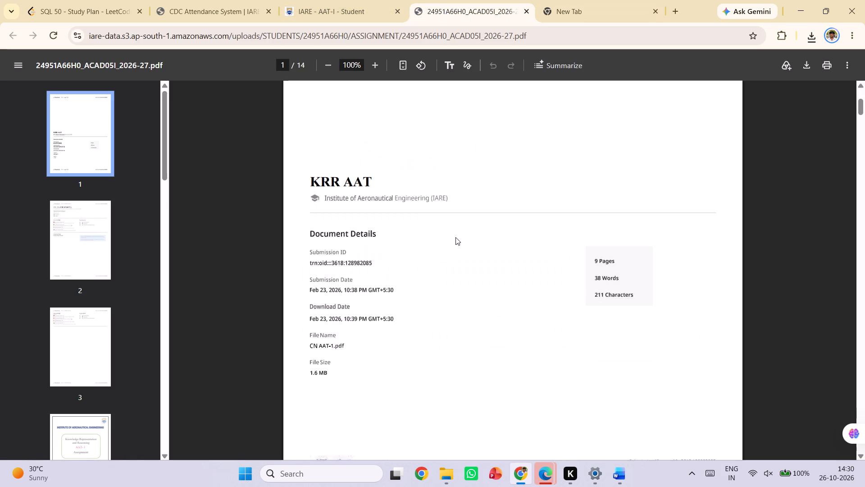
scroll(455, 237, "down", 10)
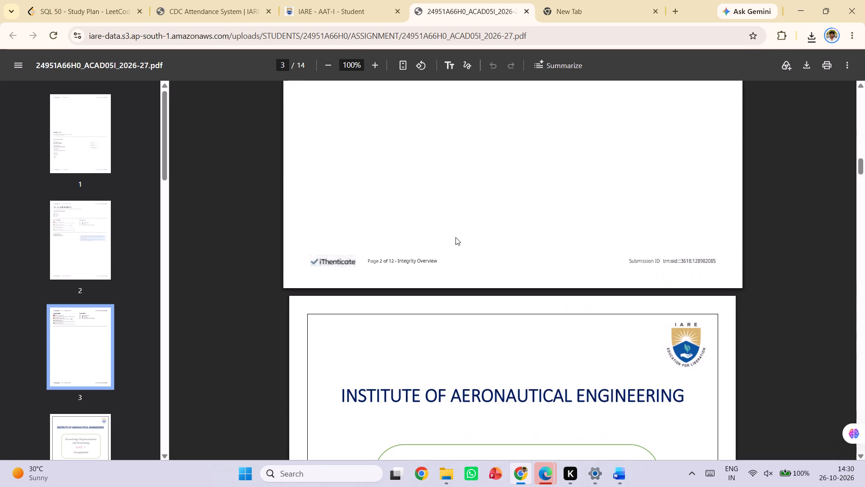
scroll(455, 237, "down", 7)
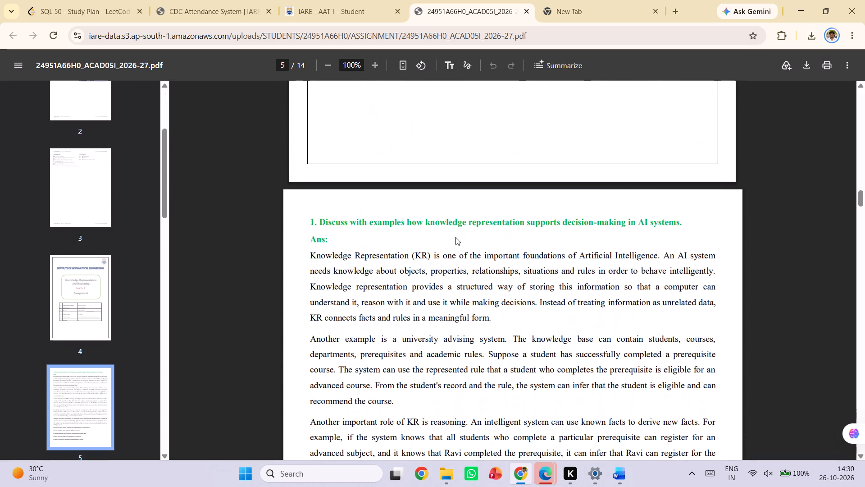
left_click(528, 9)
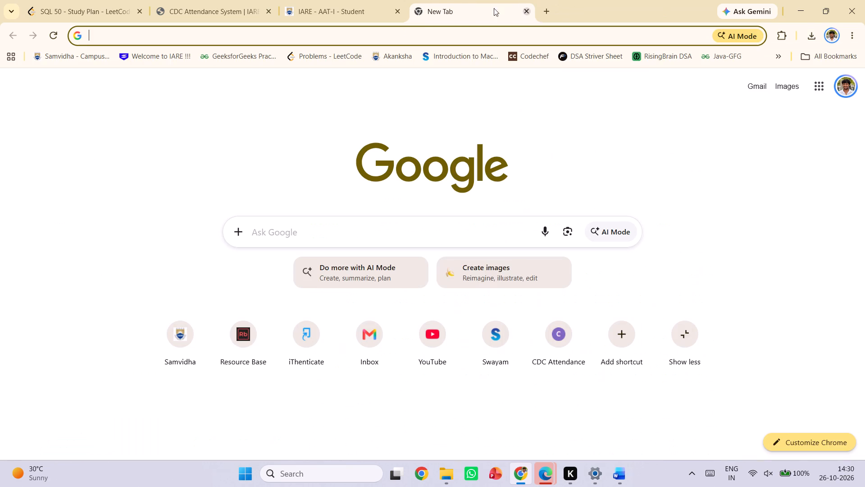
Get the Statistical Foundations of Data Science (ACAD07) questions and check the pages of the uploaded SFDS AAT answer.
left_click(361, 7)
scroll(338, 201, "up", 1)
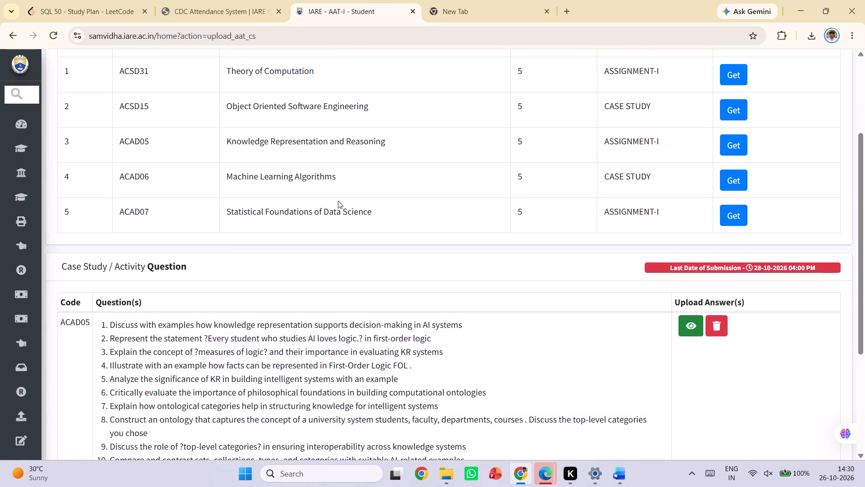
left_click(741, 210)
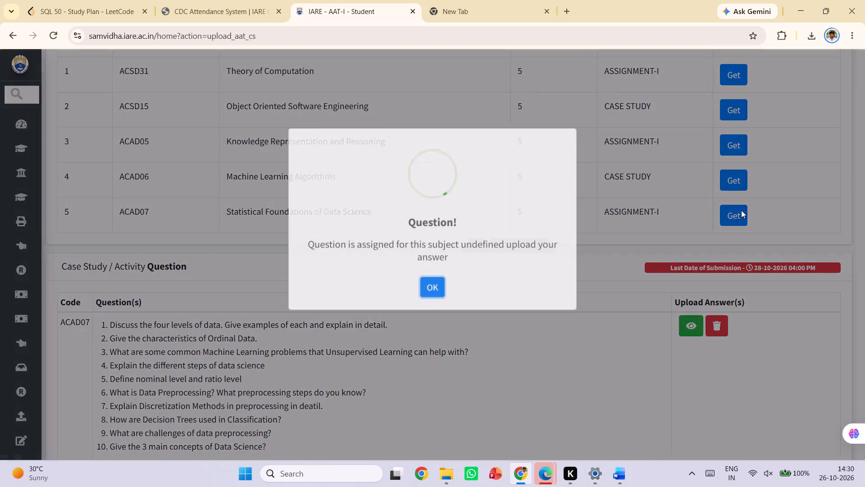
left_click(434, 323)
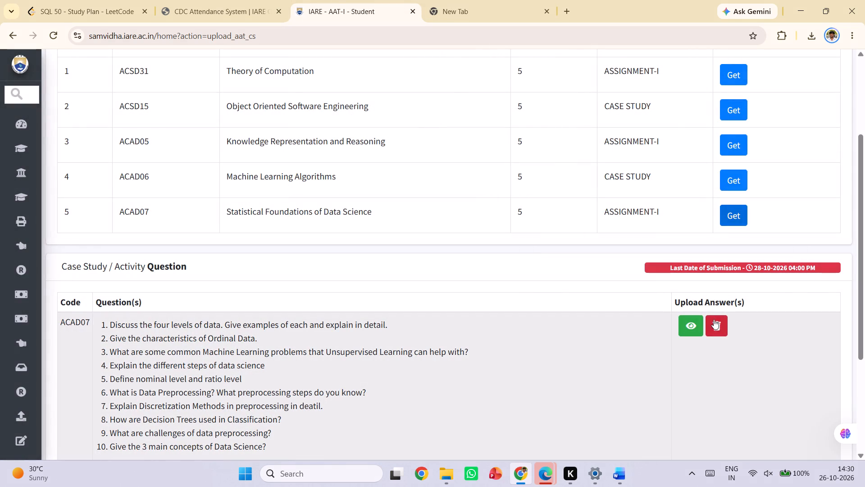
left_click(696, 323)
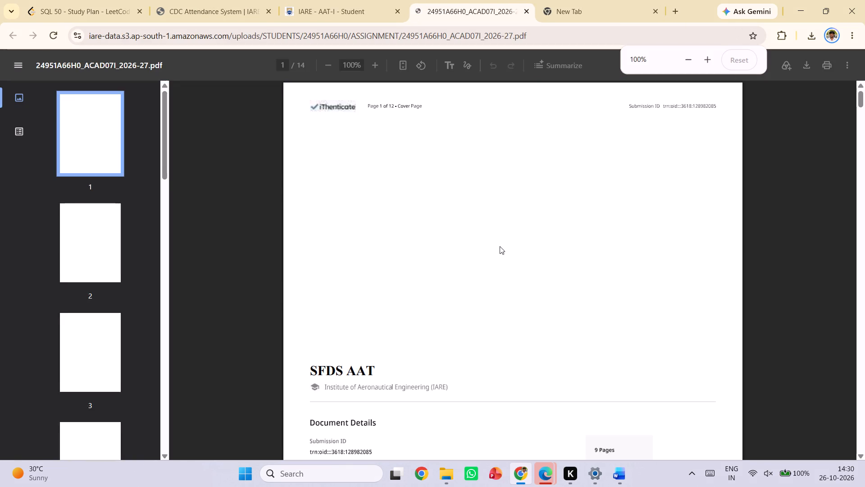
scroll(500, 246, "down", 13)
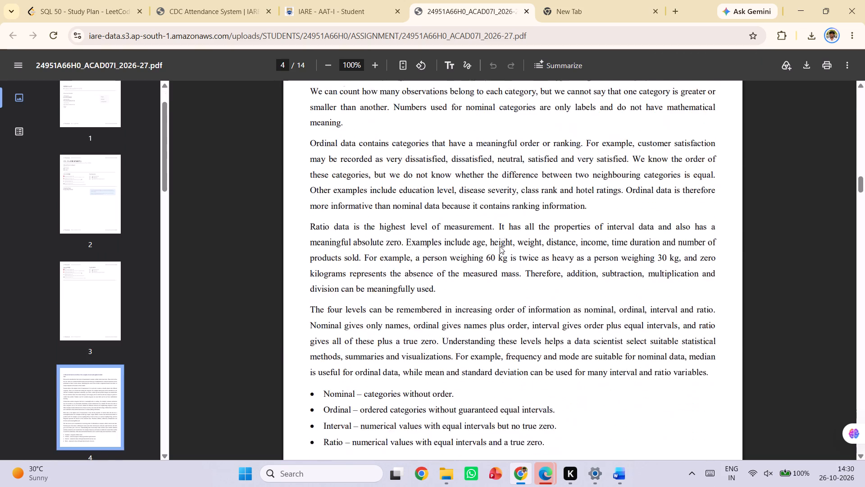
scroll(500, 246, "down", 3)
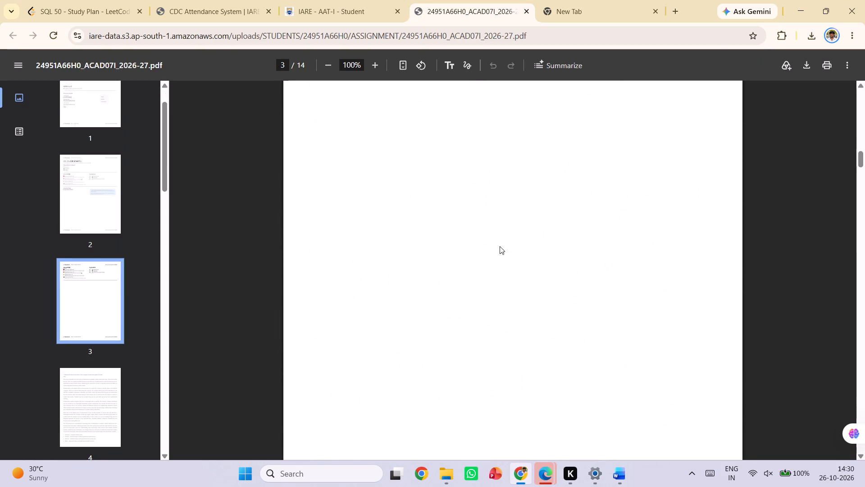
scroll(500, 246, "down", 3)
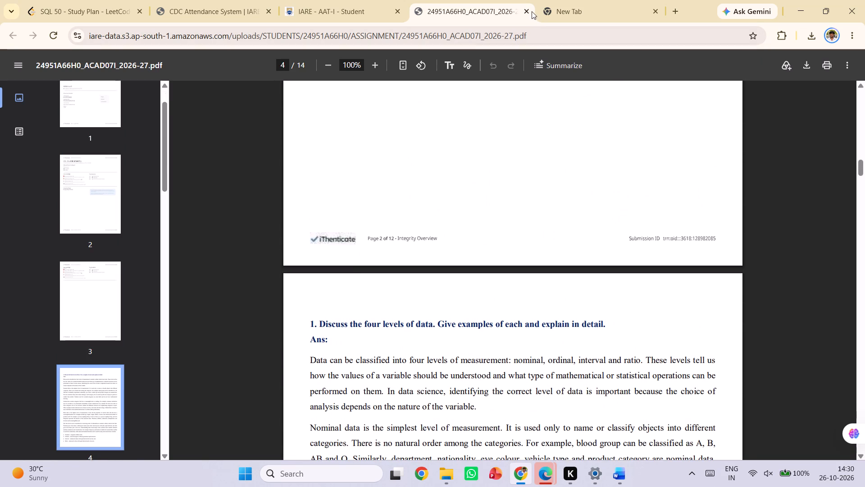
Get the Object Oriented Software Engineering (ACSD15) question and check the pages of the uploaded UML component diagrams case study.
left_click(530, 11)
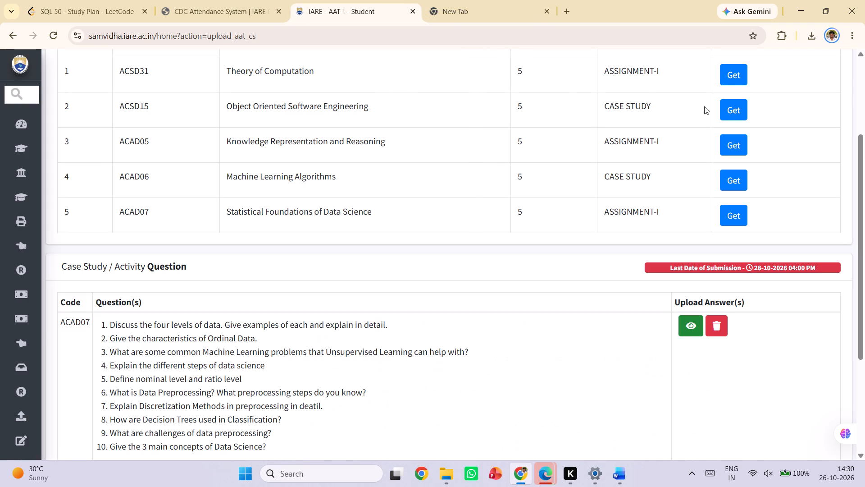
left_click(725, 107)
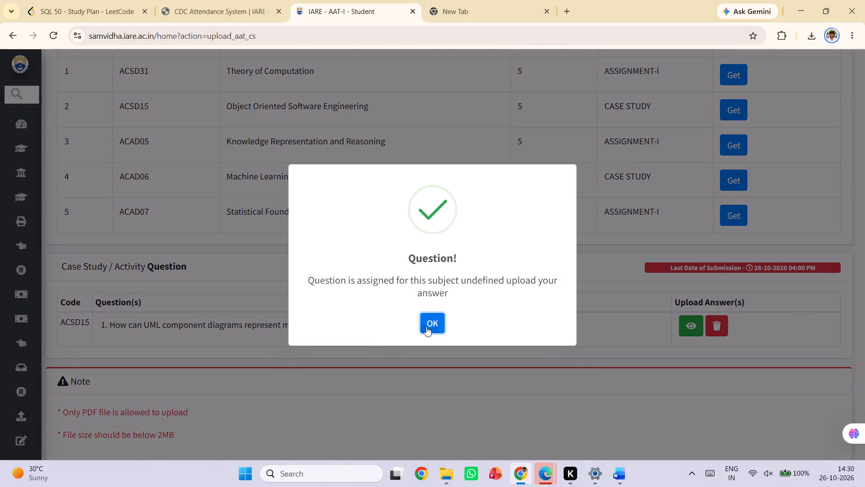
left_click(429, 322)
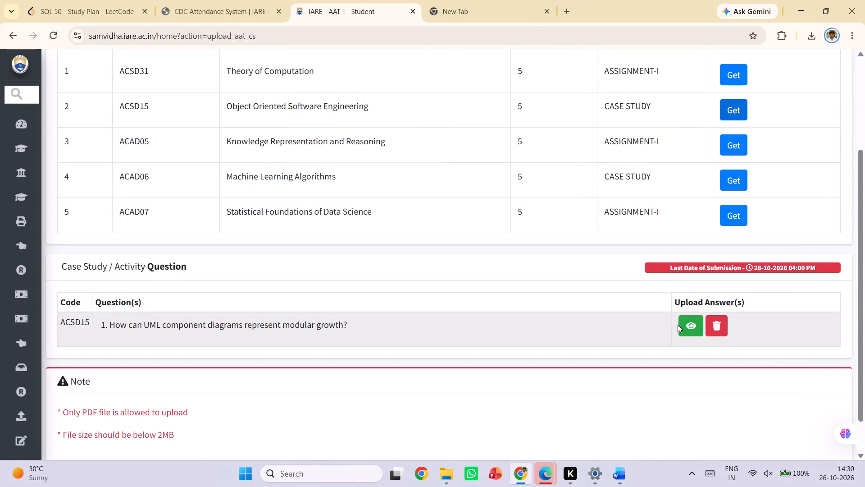
left_click(684, 325)
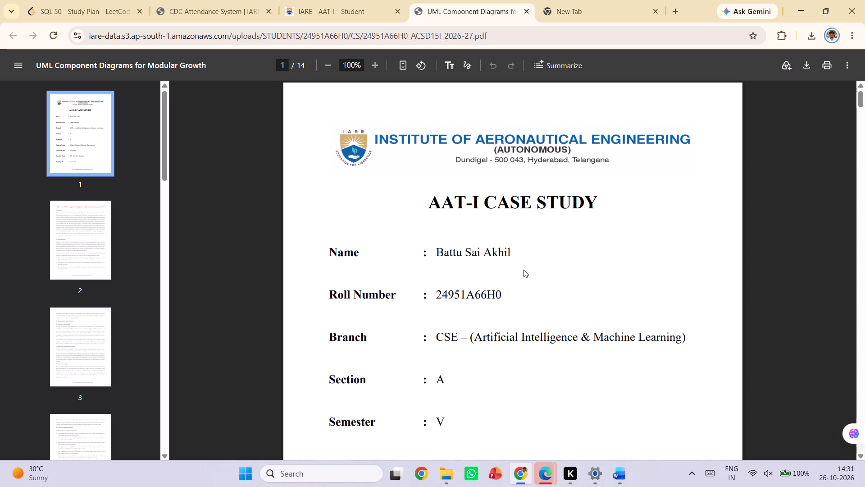
scroll(524, 270, "down", 2)
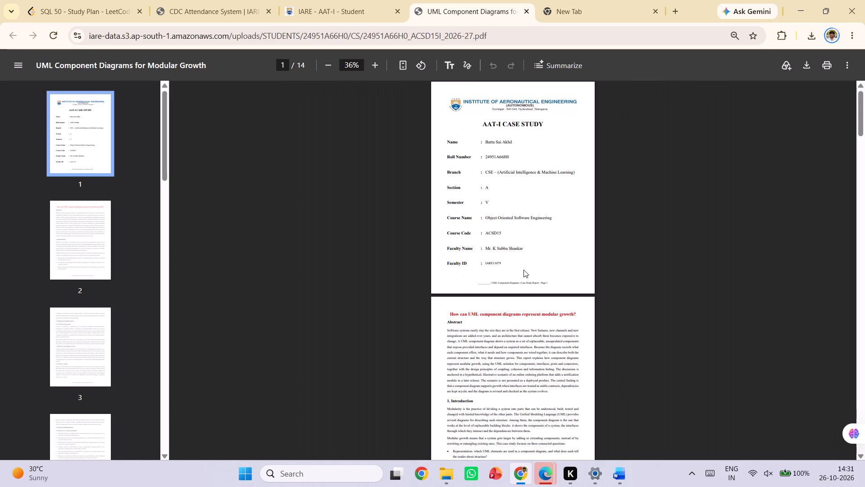
scroll(524, 270, "down", 5)
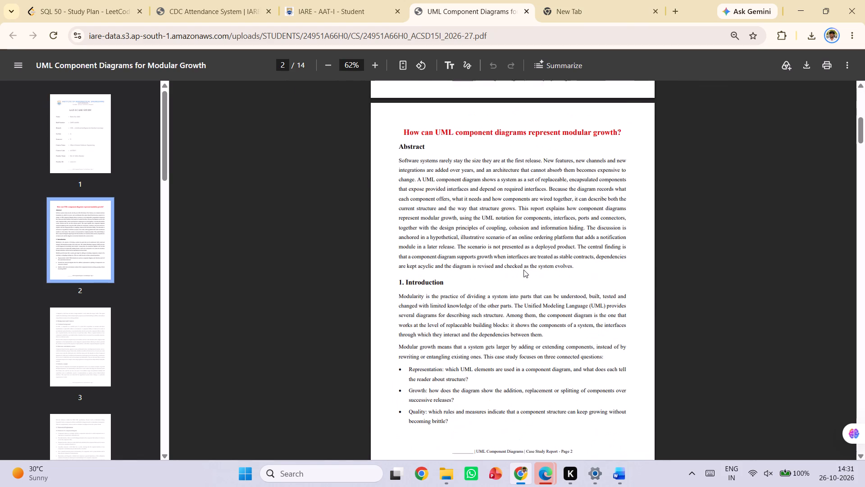
scroll(524, 270, "down", 16)
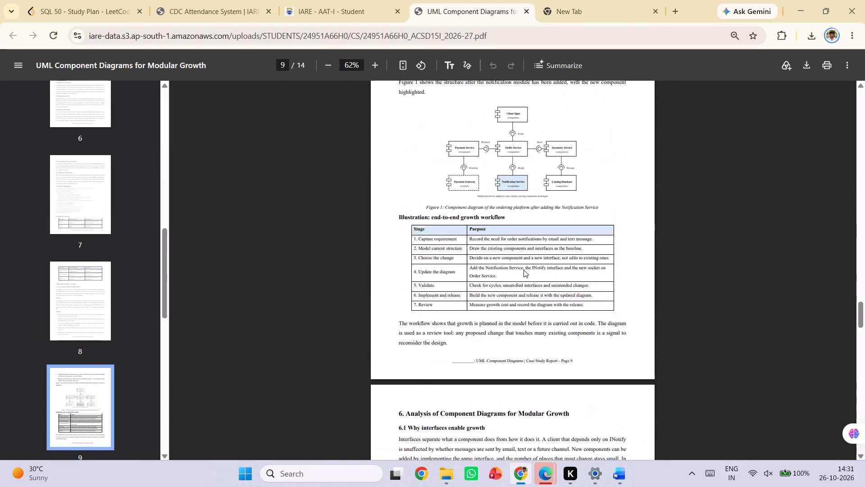
scroll(524, 270, "down", 5)
scroll(524, 270, "up", 20)
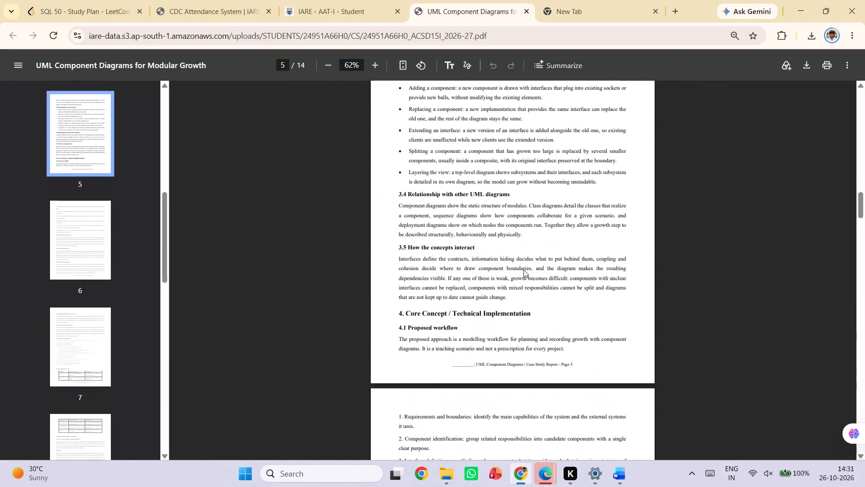
scroll(524, 270, "up", 8)
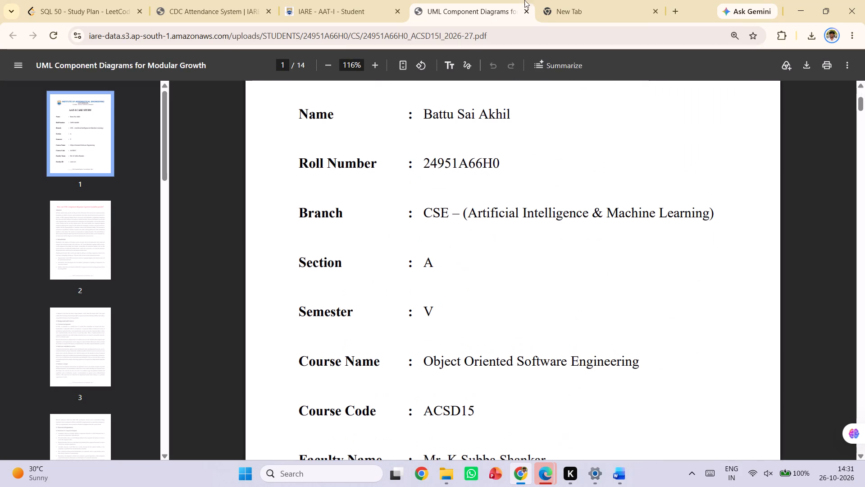
left_click(526, 12)
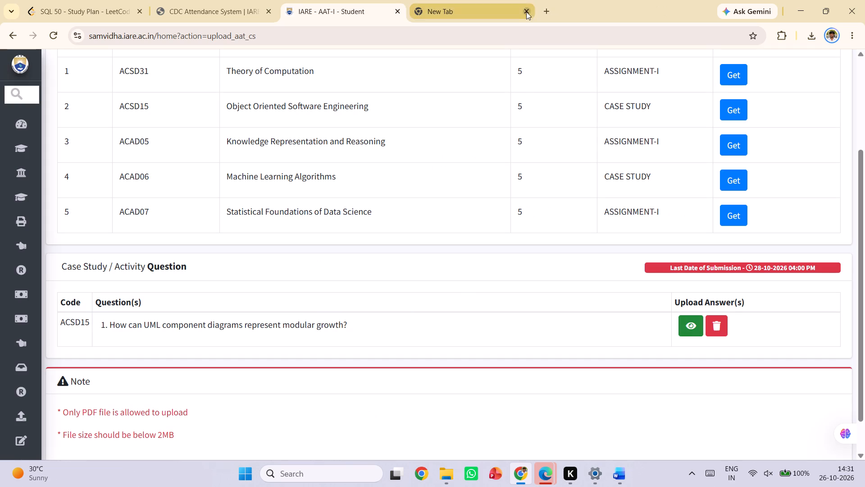
Get the Machine Learning Algorithms (ACAD06) question and check the uploaded vanishing gradient case study through to its last page.
scroll(470, 280, "up", 1)
left_click(734, 211)
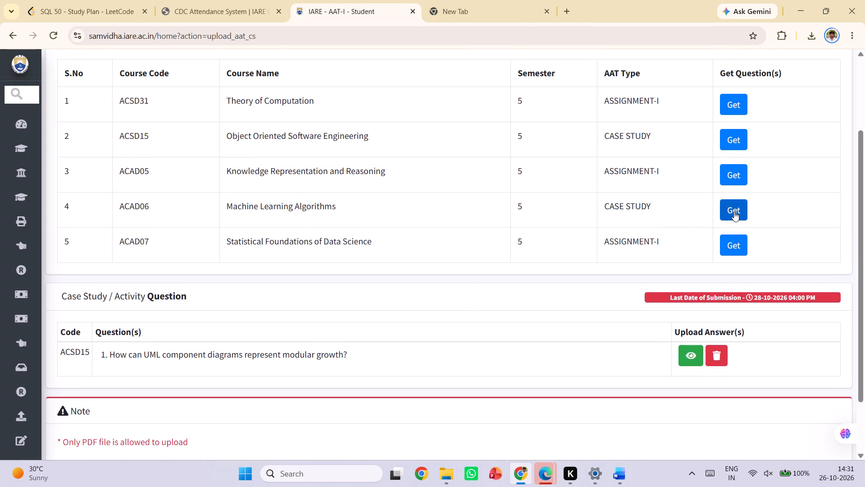
left_click(439, 320)
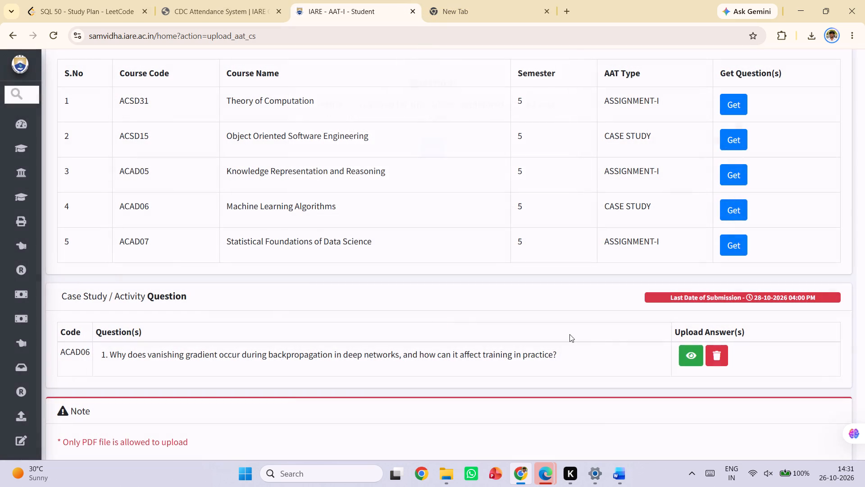
left_click(694, 349)
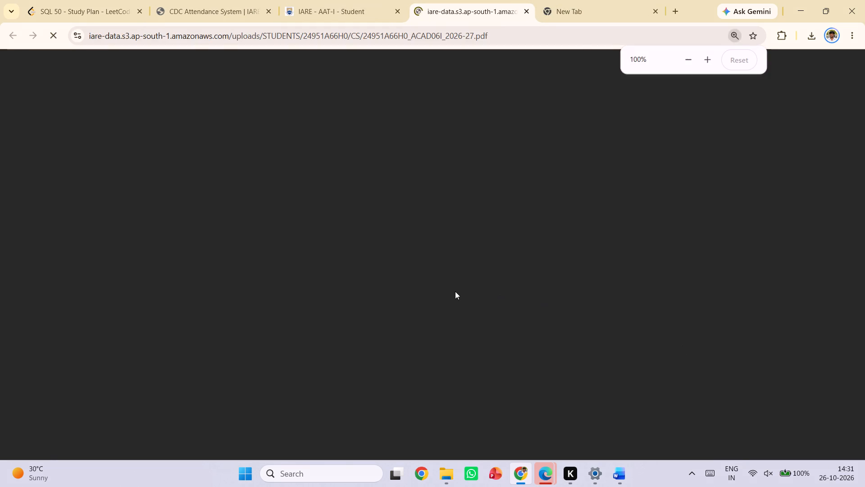
scroll(455, 291, "down", 4)
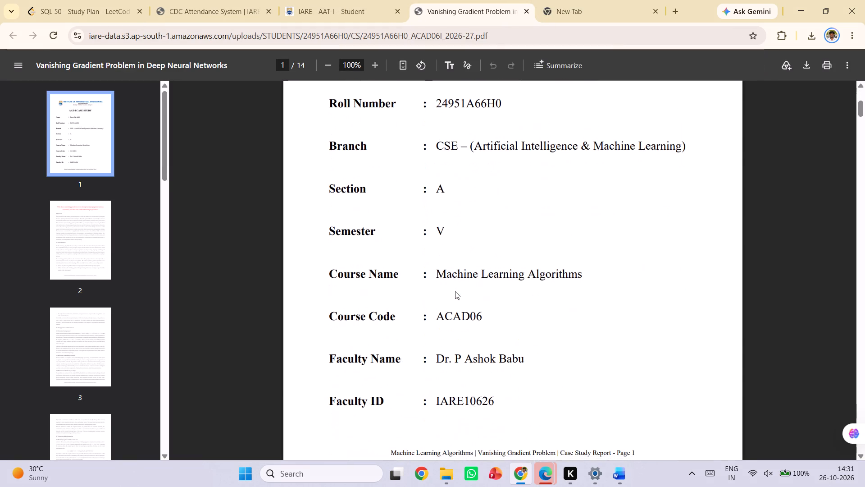
scroll(455, 291, "down", 11)
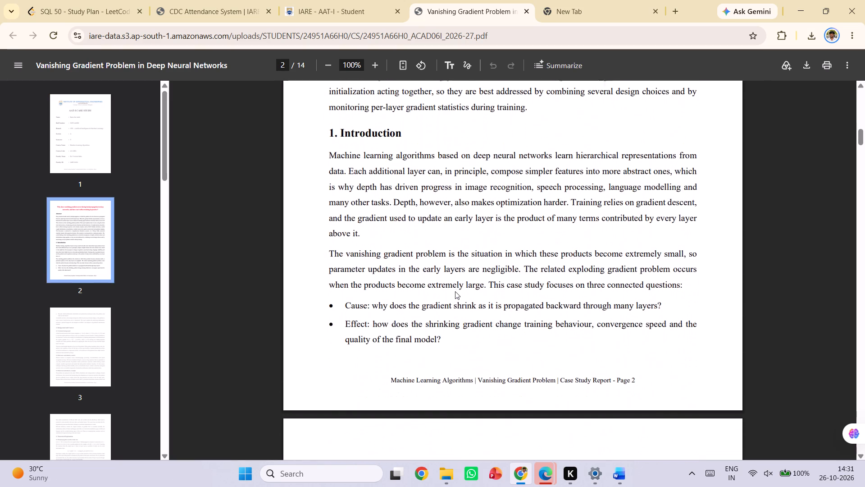
scroll(455, 291, "down", 9)
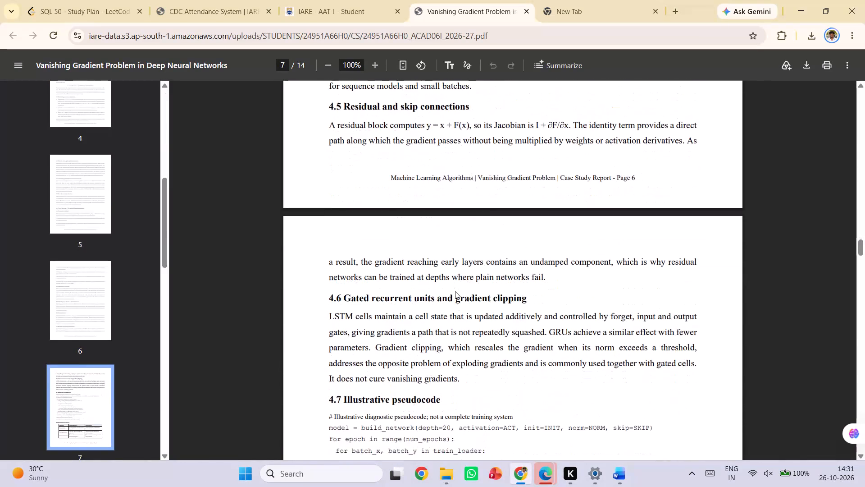
scroll(455, 291, "down", 2)
scroll(455, 291, "left", 1)
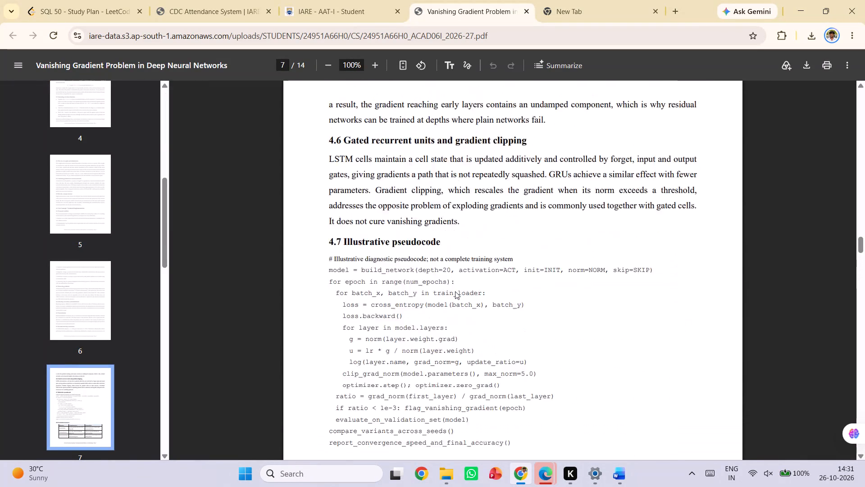
scroll(455, 291, "left", 1)
scroll(455, 291, "down", 6)
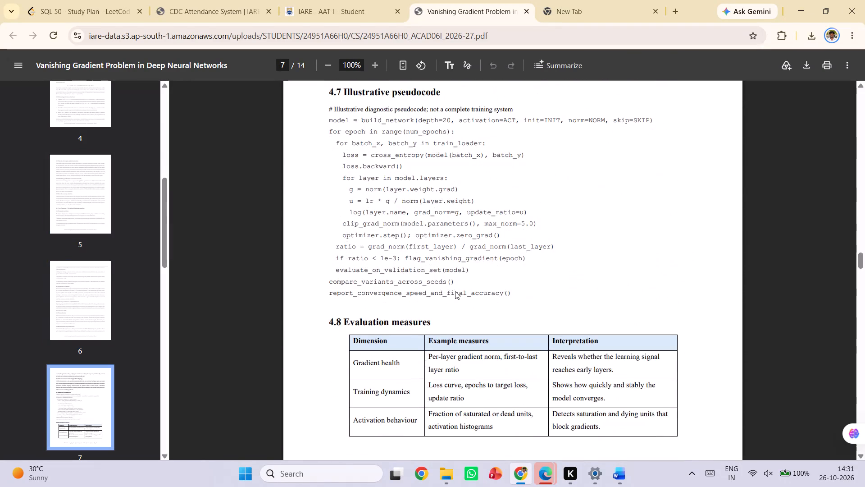
scroll(455, 291, "down", 13)
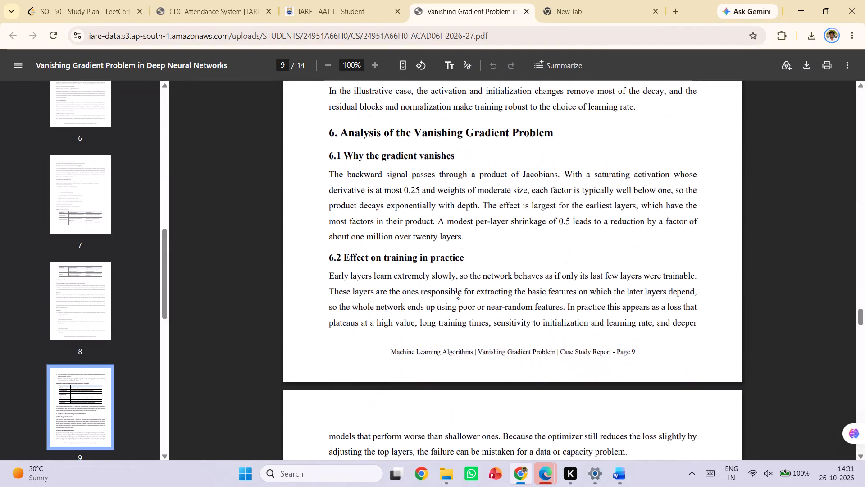
scroll(455, 291, "down", 13)
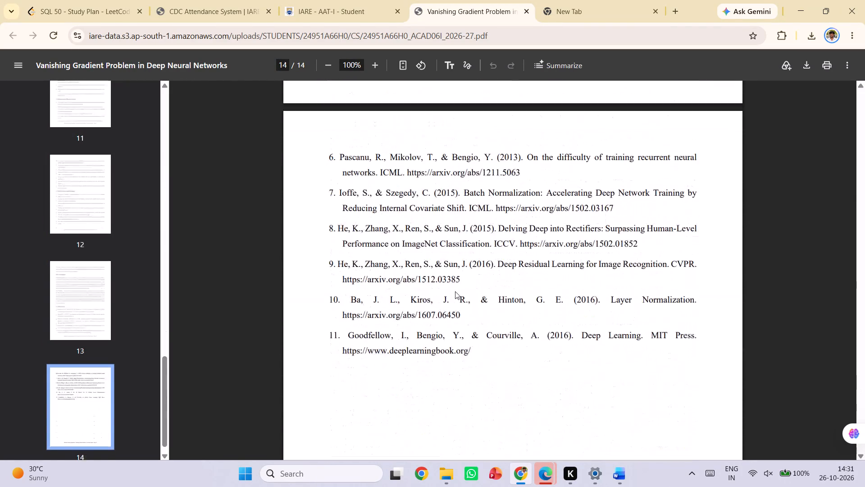
left_click(527, 10)
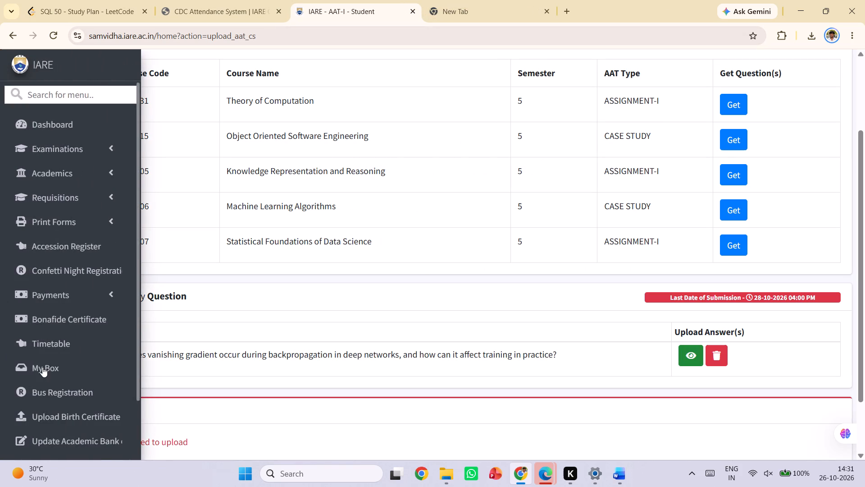
scroll(42, 367, "down", 2)
left_click(43, 395)
scroll(43, 395, "down", 4)
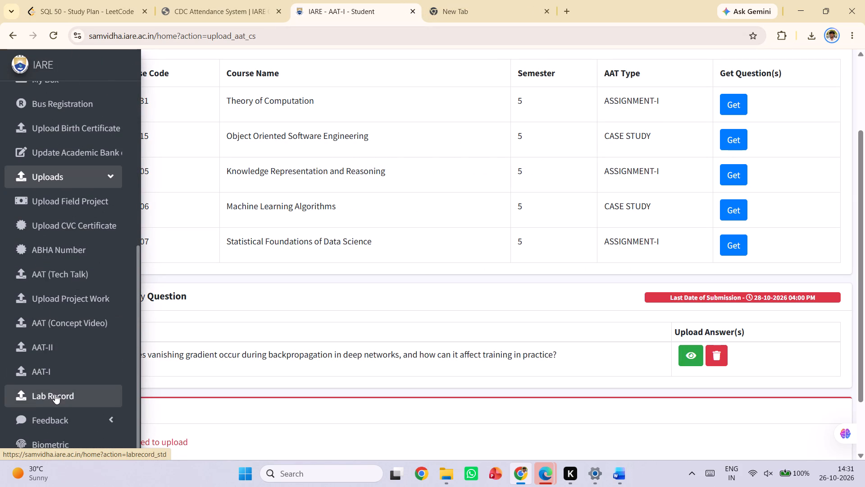